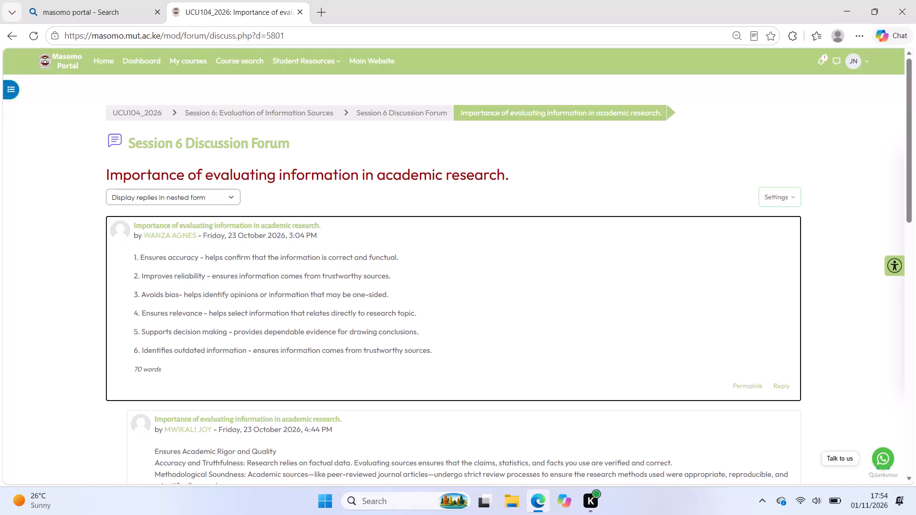
# Return from the open discussion to the Session 6 Discussion Forum's list of discussions.
pyautogui.click(13, 35)
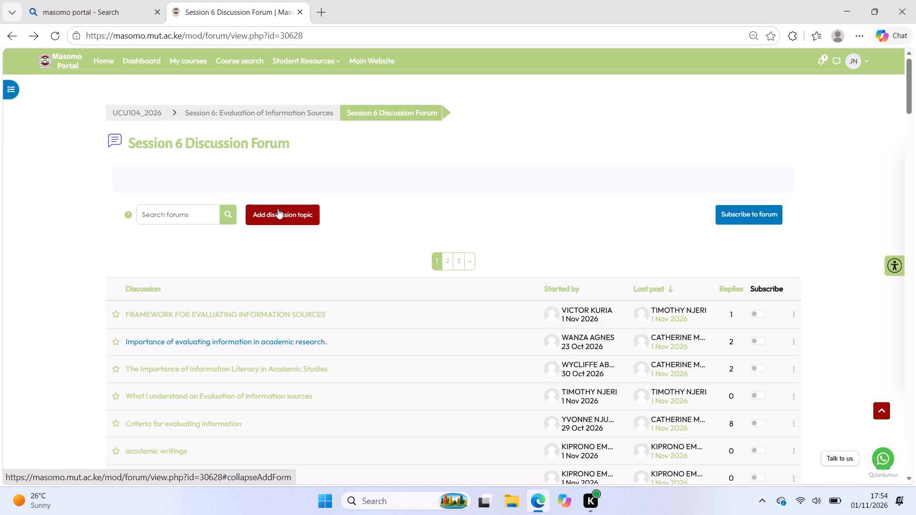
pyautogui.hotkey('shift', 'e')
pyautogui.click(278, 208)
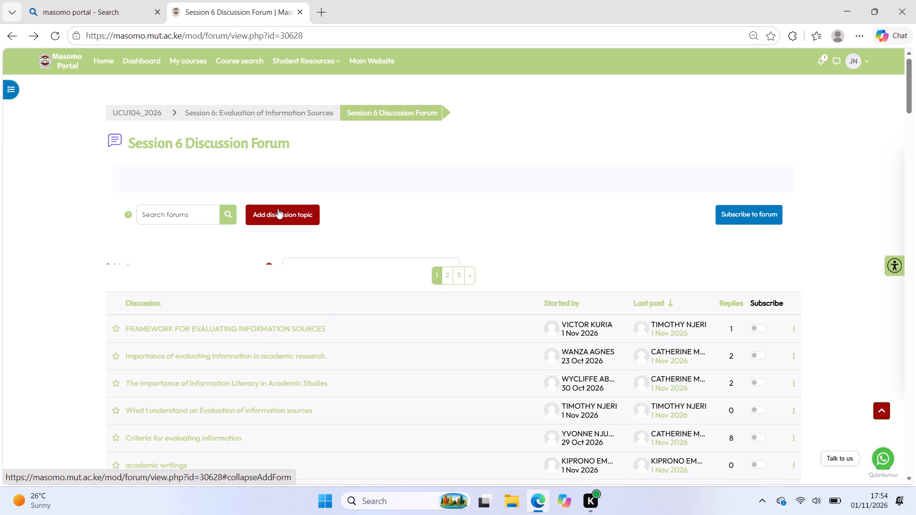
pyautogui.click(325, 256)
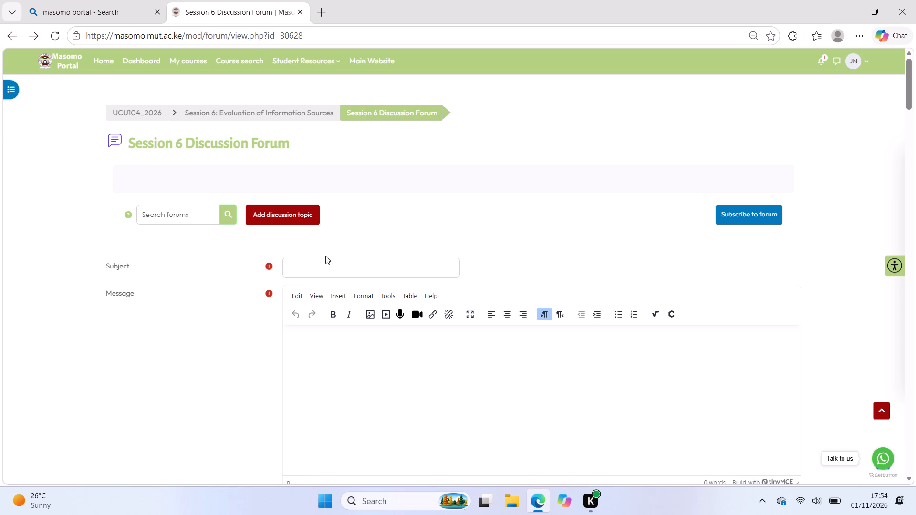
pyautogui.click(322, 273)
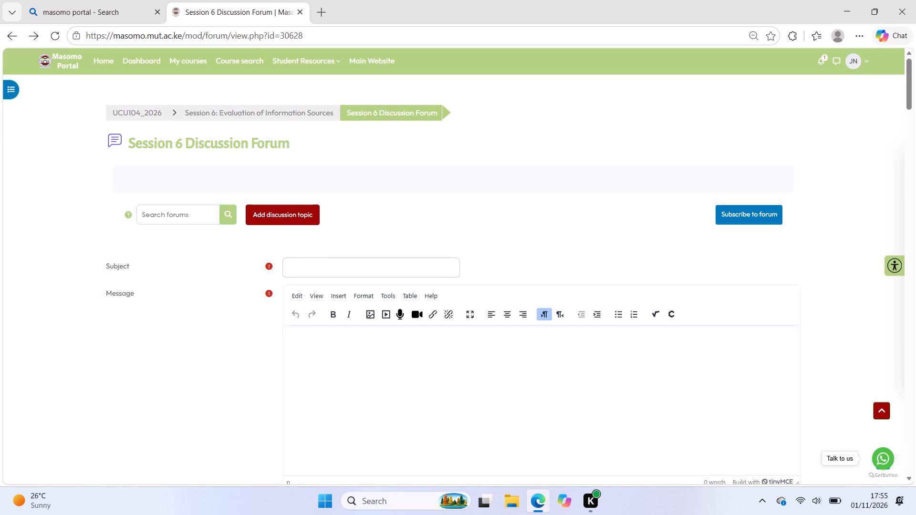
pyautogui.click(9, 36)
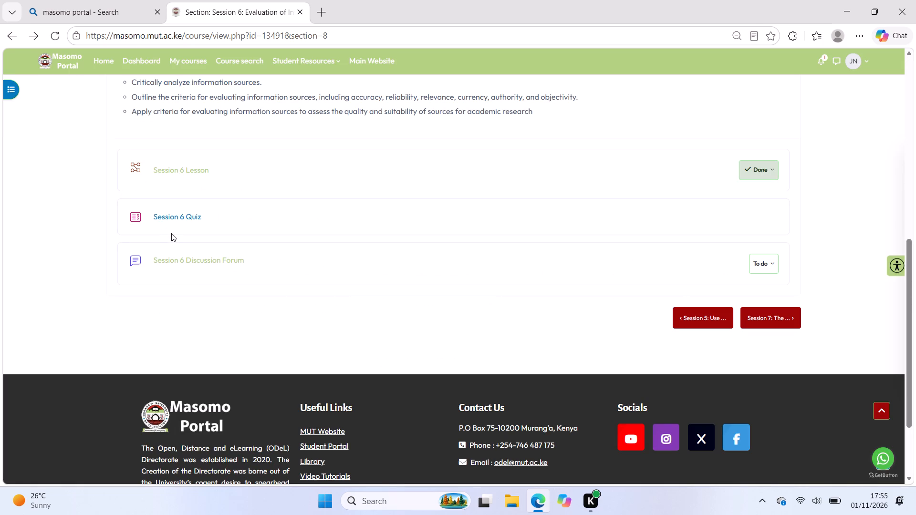
# Open the Session 6 Discussion Forum and its discussion "Criteria of evaluating information sources".
pyautogui.click(201, 254)
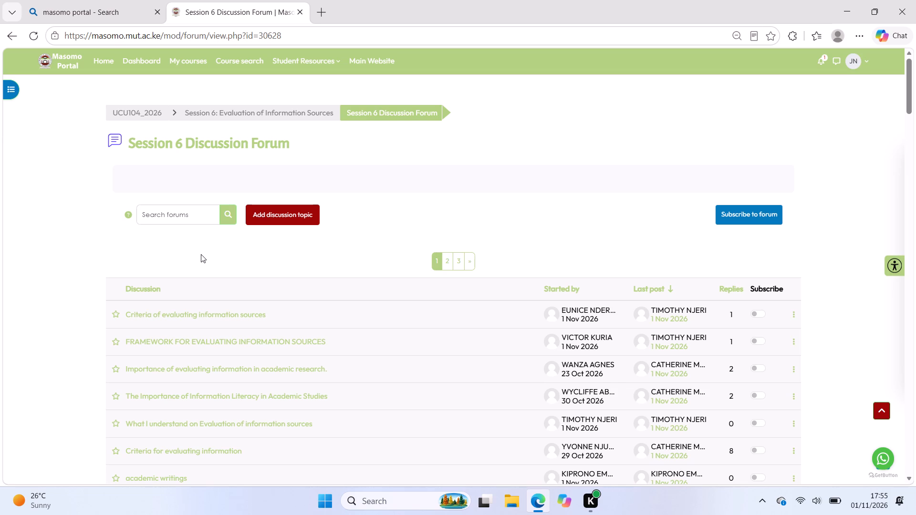
pyautogui.click(255, 316)
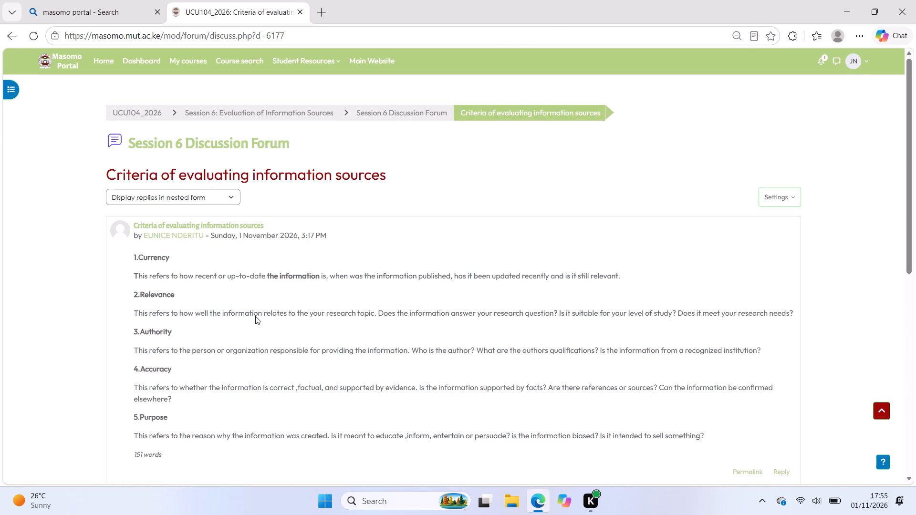
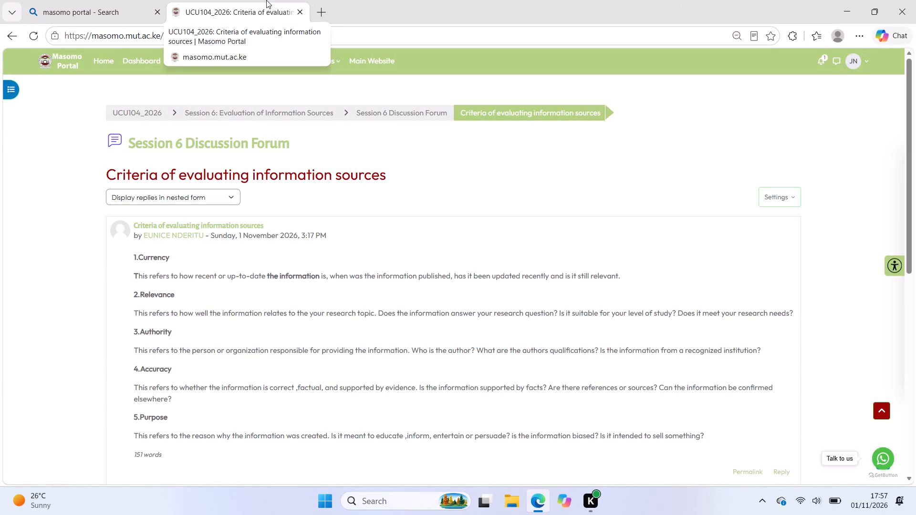
# Go back to the Session 6 Discussion Forum's list of discussions and start a new discussion topic.
pyautogui.click(15, 33)
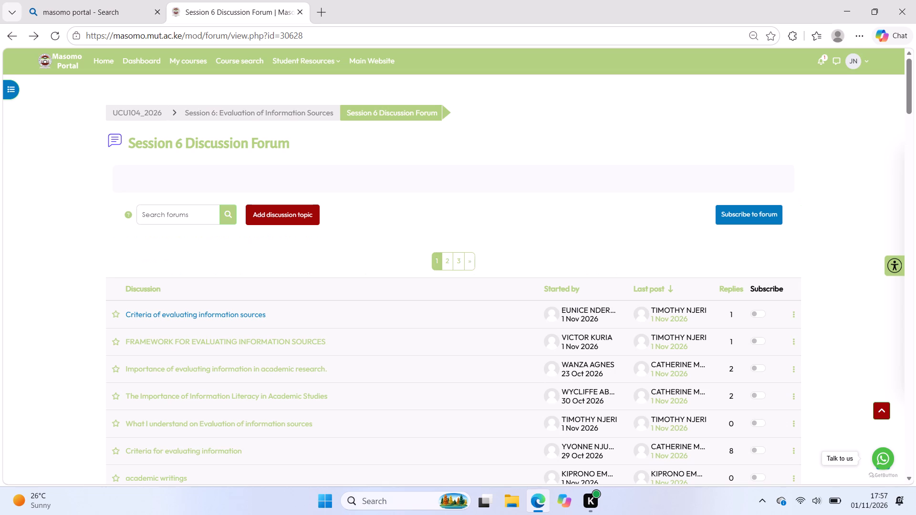
pyautogui.click(278, 213)
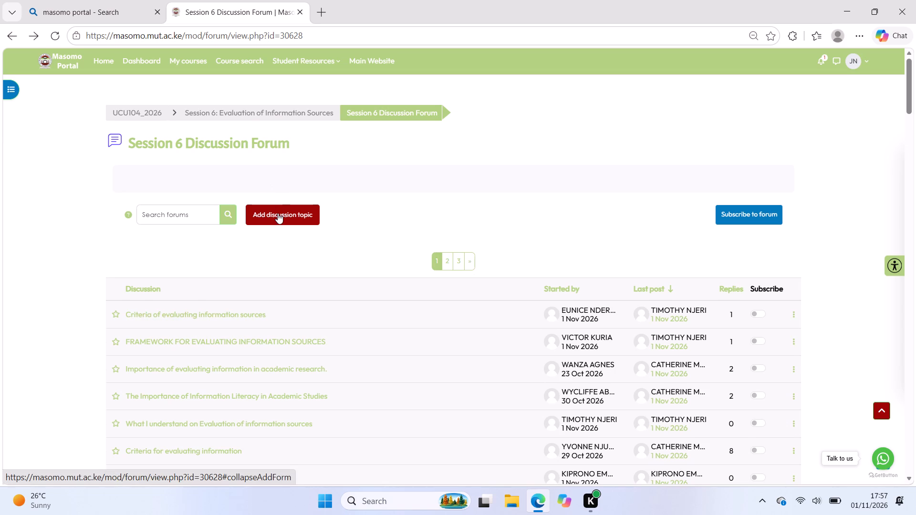
# Enter "Evaluating information sources" as the subject of the new discussion topic, correcting any misspelling of the last word.
pyautogui.click(311, 274)
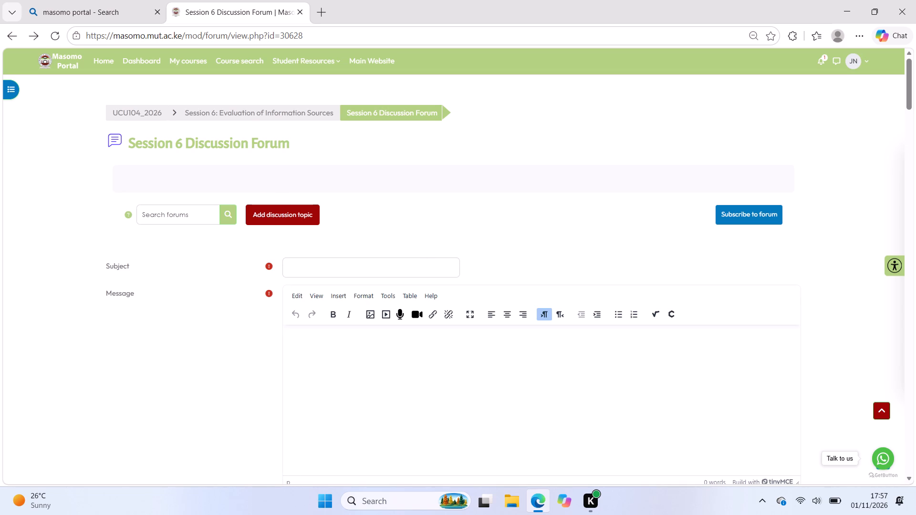
pyautogui.hotkey('shift', 'e')
pyautogui.write('valua')
pyautogui.write('ting')
pyautogui.press('space')
pyautogui.write('information sou')
pyautogui.write('cer')
pyautogui.press('BackSpace')
pyautogui.press('BackSpace')
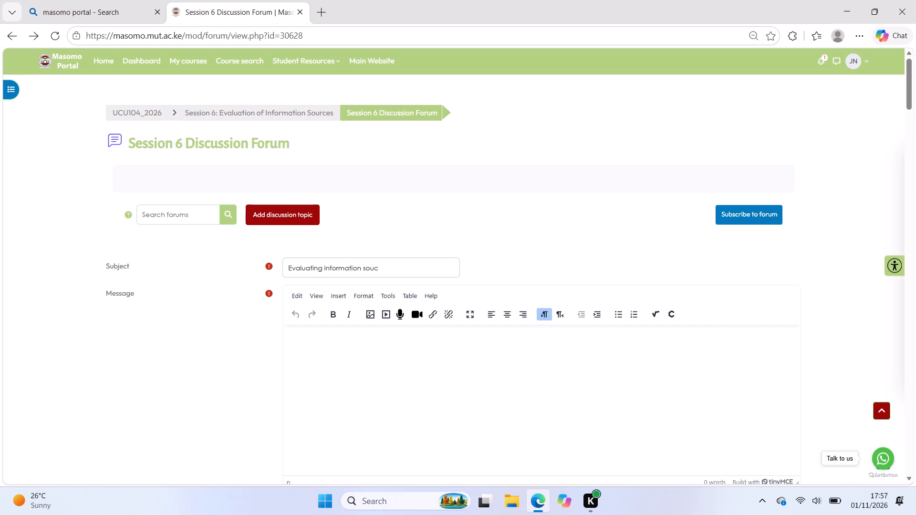
pyautogui.press('BackSpace')
pyautogui.press('BackSpace')
pyautogui.press('u')
pyautogui.press('BackSpace')
pyautogui.press('BackSpace')
pyautogui.press('o')
pyautogui.press('c')
pyautogui.press('u')
pyautogui.write('rces')
pyautogui.click(311, 344)
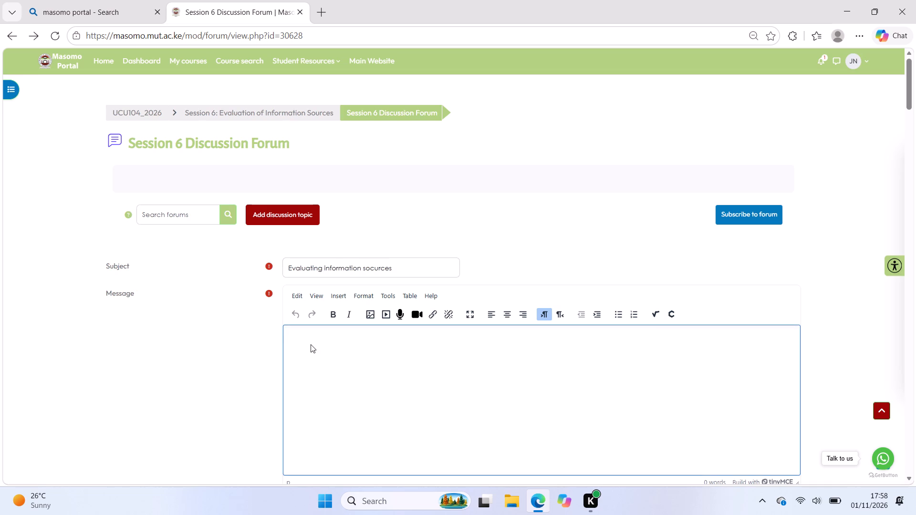
pyautogui.click(373, 270)
pyautogui.press('BackSpace')
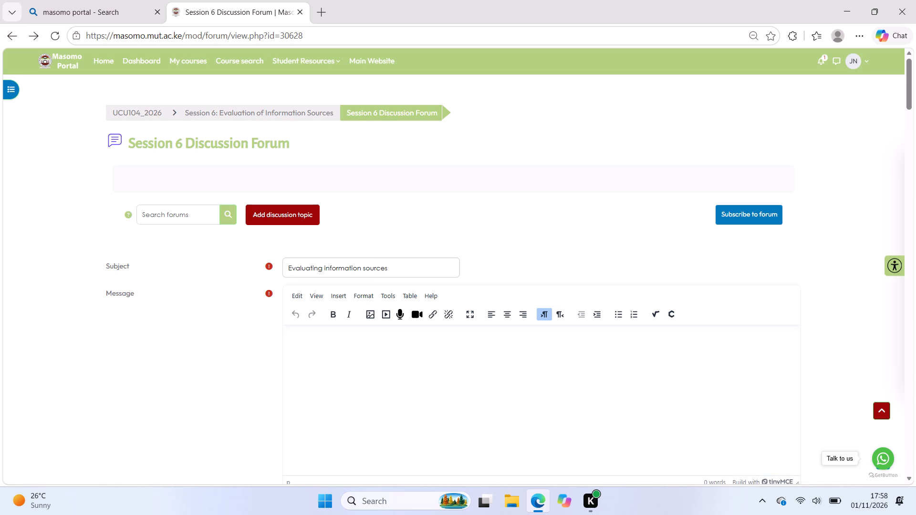
# Begin the message body of the new discussion topic.
pyautogui.click(293, 336)
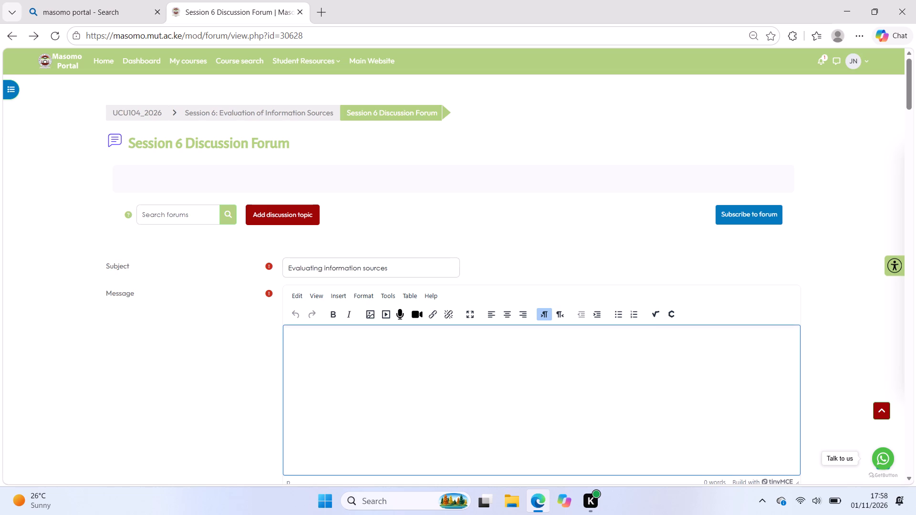
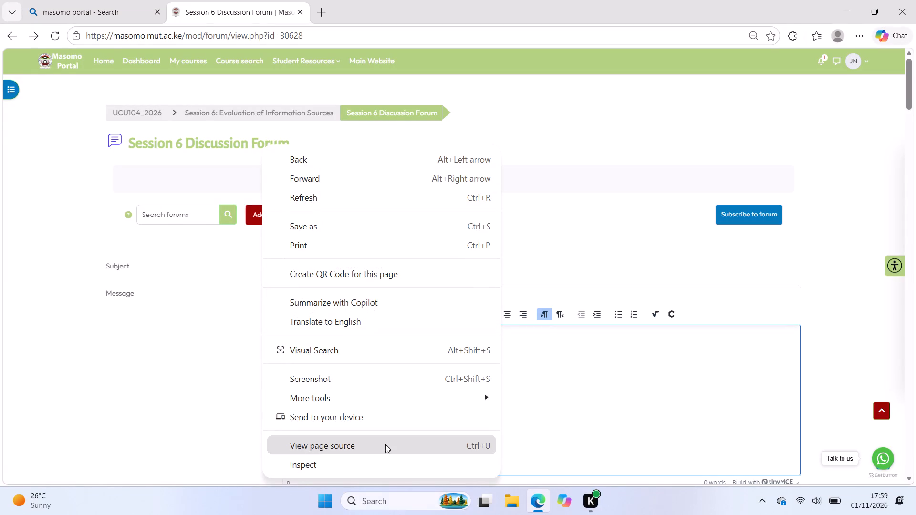
# Enter "Currency-" as the opening text of the discussion topic's message body.
pyautogui.click(135, 408)
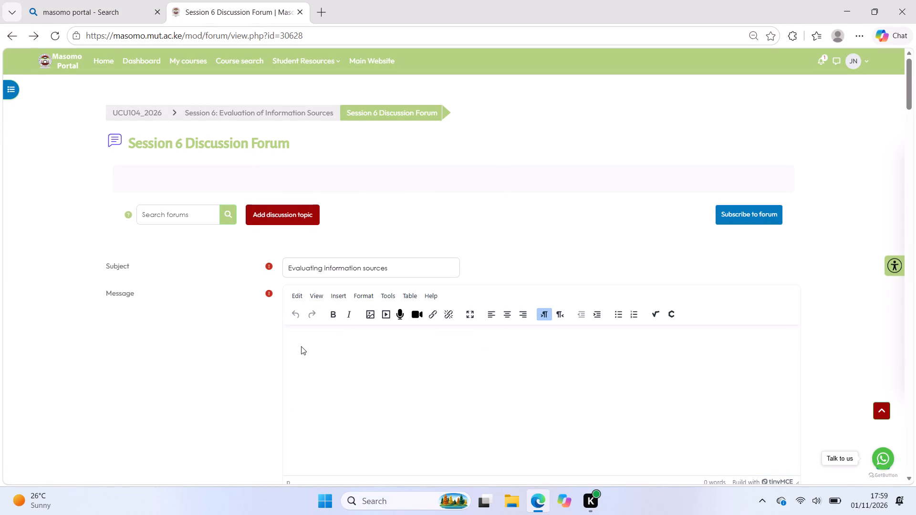
pyautogui.click(301, 346)
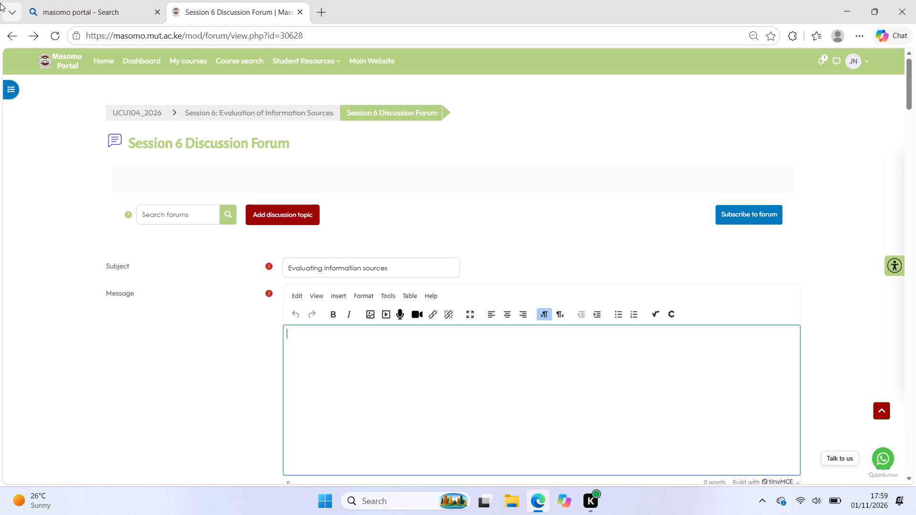
pyautogui.write('Cure')
pyautogui.press('BackSpace')
pyautogui.write('re')
pyautogui.write('ncy')
pyautogui.press('-')
# Turn on voice typing for the message body.
pyautogui.press('Menu')
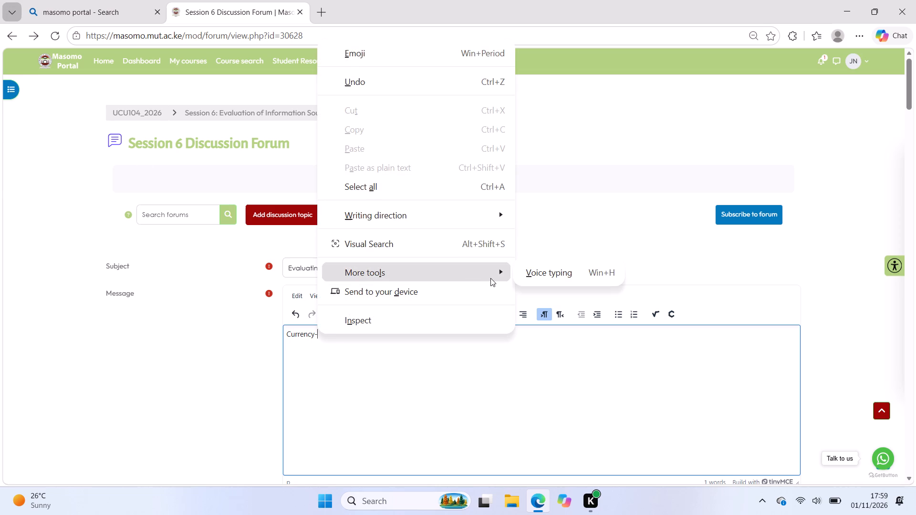
pyautogui.click(531, 274)
pyautogui.press('super+h')
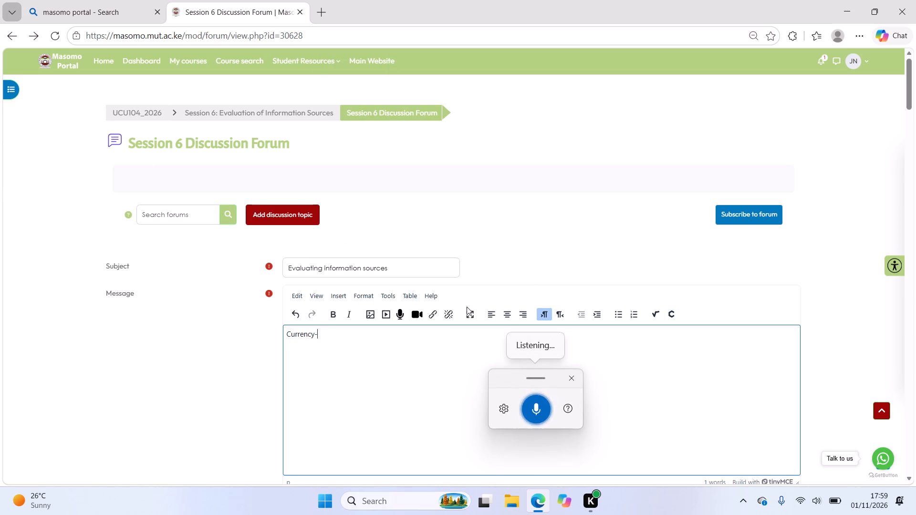
# Turn the "Currency-" line into item 1 of a numbered list.
pyautogui.click(285, 332)
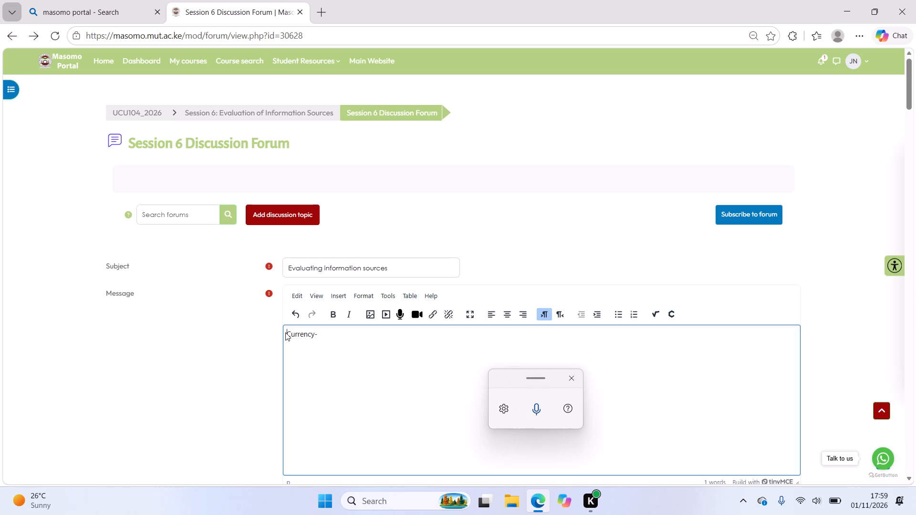
pyautogui.press('1')
pyautogui.press('.')
pyautogui.press('space')
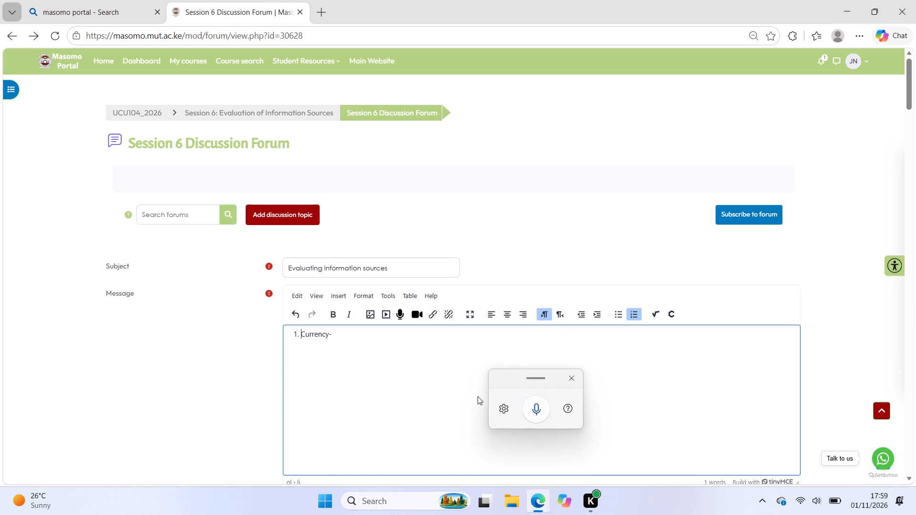
# Dictate "When The information or resources were created" after "Currency-" in list item 1.
pyautogui.click(532, 408)
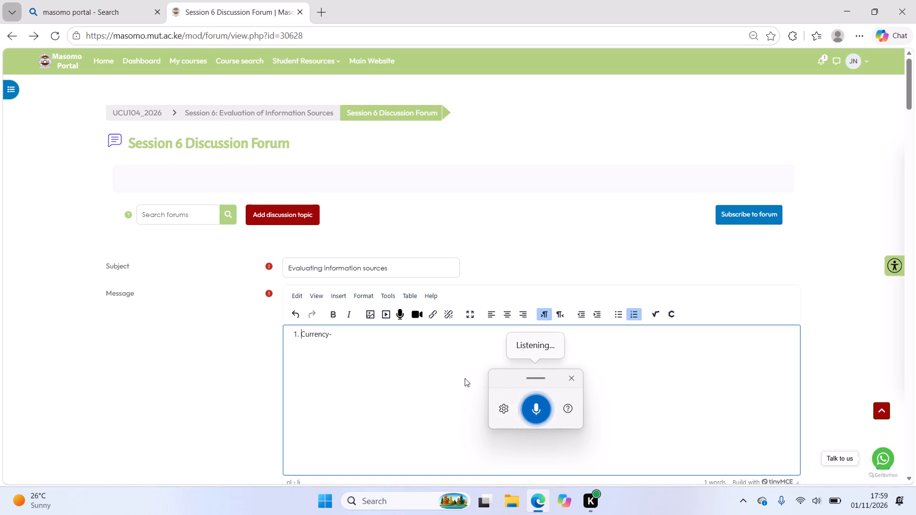
pyautogui.click(372, 334)
pyautogui.press('space')
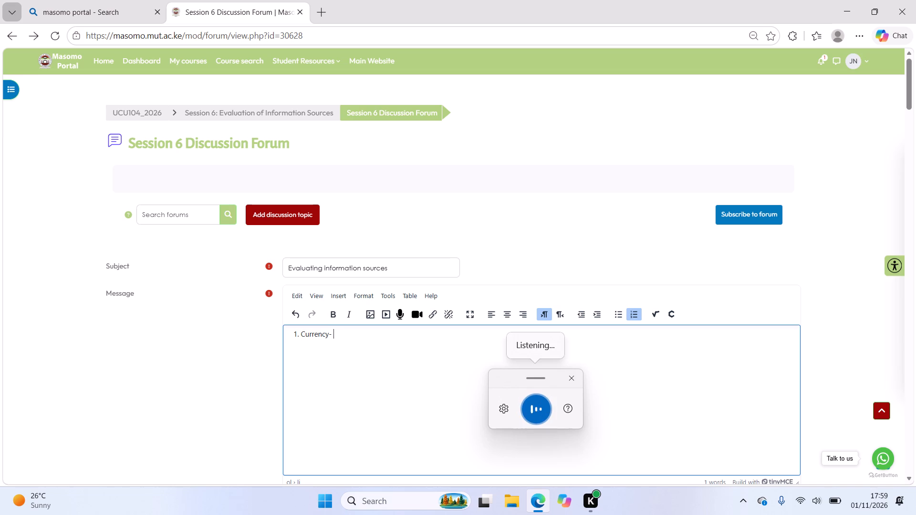
pyautogui.click(540, 403)
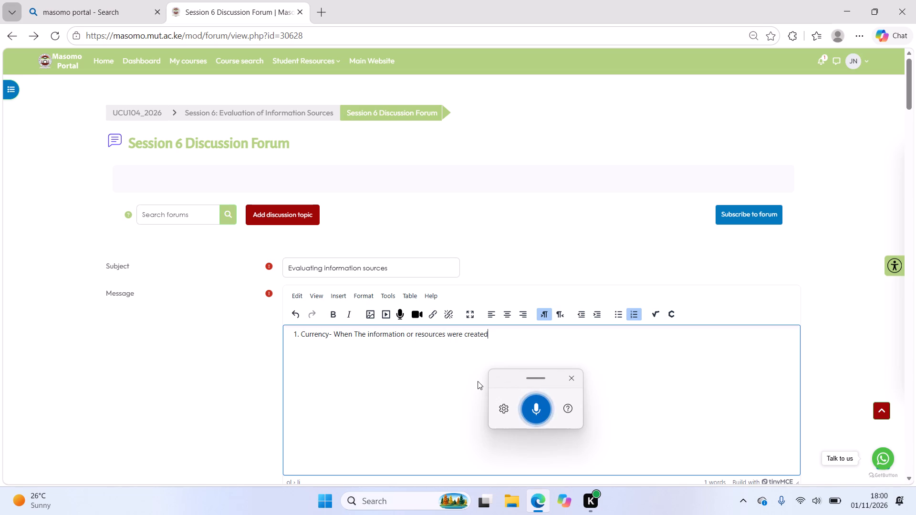
# Add list item 2 "Purpose-" and dictate "Whether the is to objectively inform, Sell a product or advocate a particular point of view" after it.
pyautogui.press('Return')
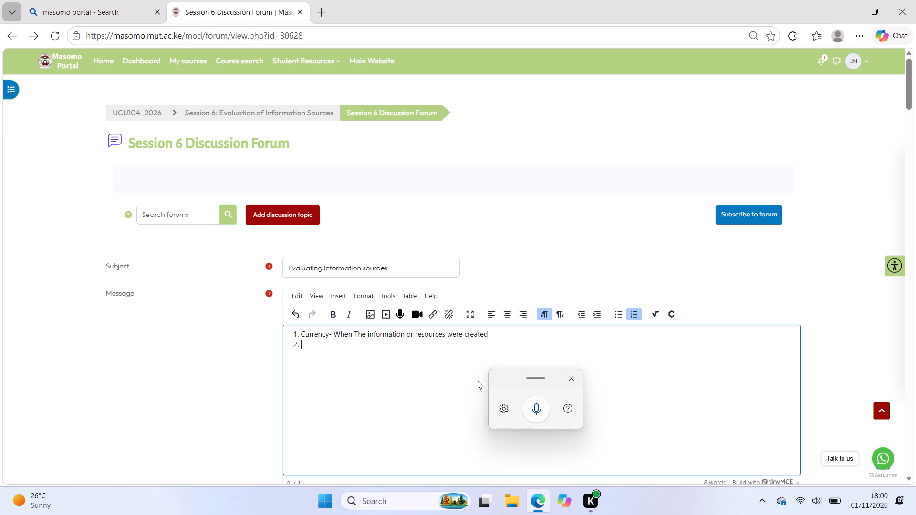
pyautogui.write('Purpose')
pyautogui.write('-')
pyautogui.press('space')
pyautogui.click(539, 413)
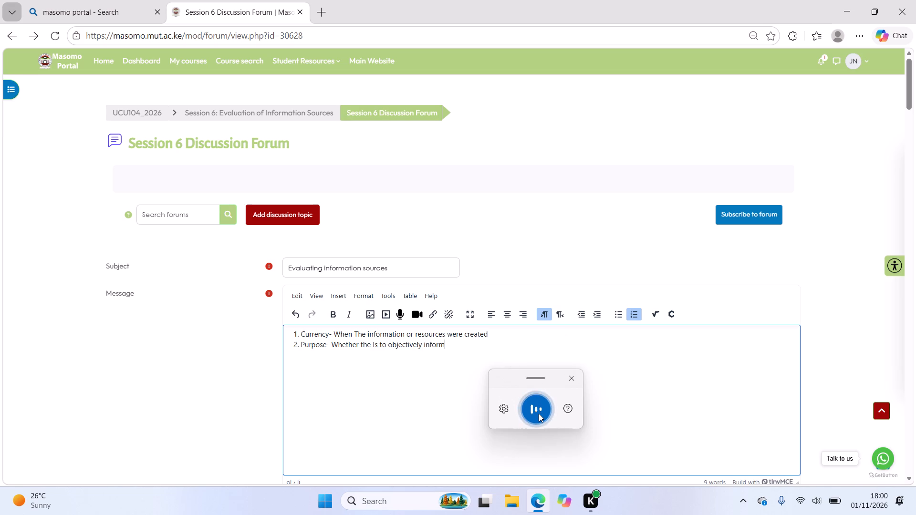
pyautogui.press('BackSpace')
pyautogui.press('BackSpace')
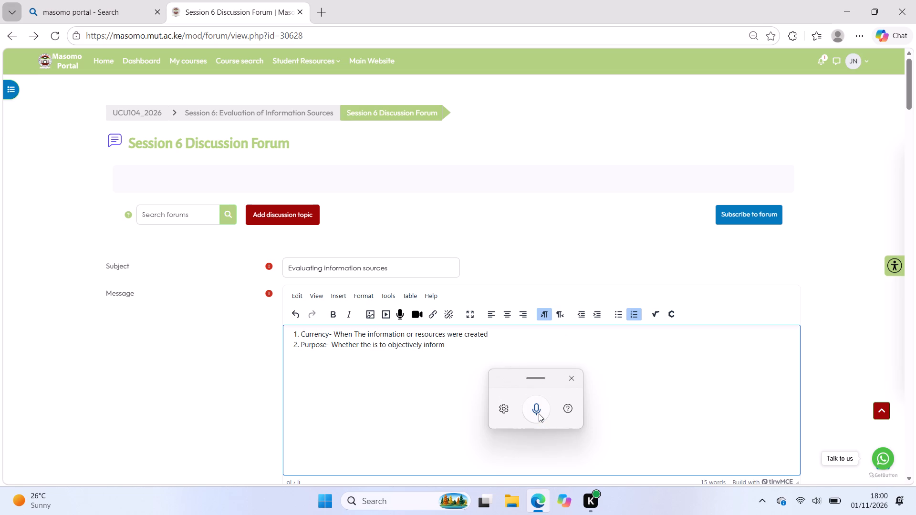
pyautogui.press('BackSpace')
pyautogui.press(',')
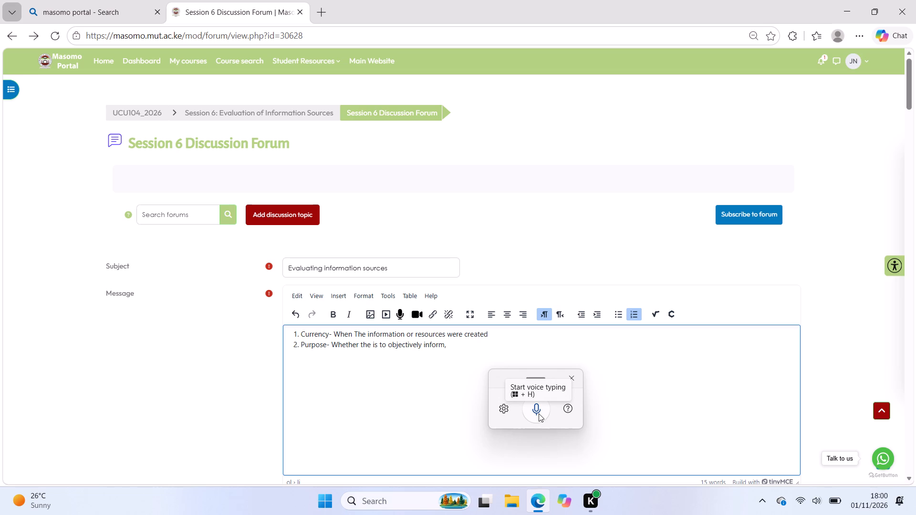
pyautogui.click(539, 413)
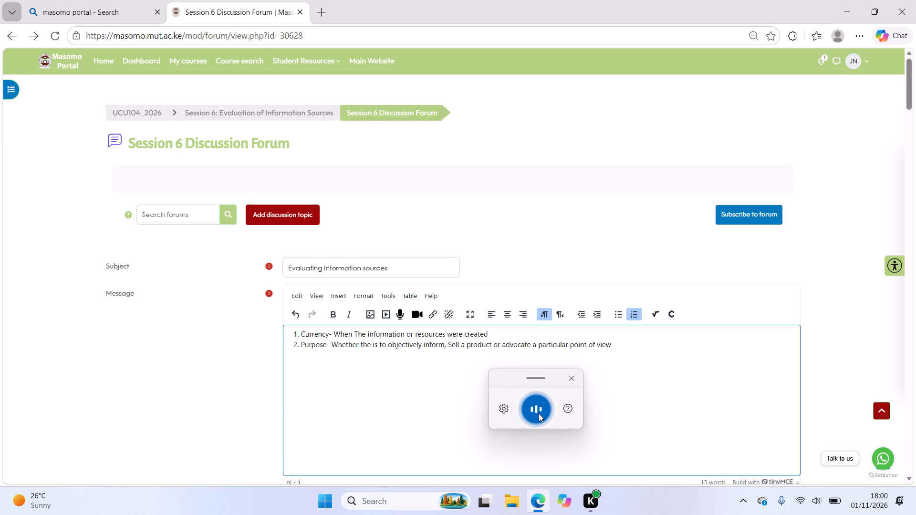
# Correct list item 2 by inserting "intent" after "Whether the" and changing "Sell" to lowercase "sell".
pyautogui.click(371, 341)
pyautogui.write('intent')
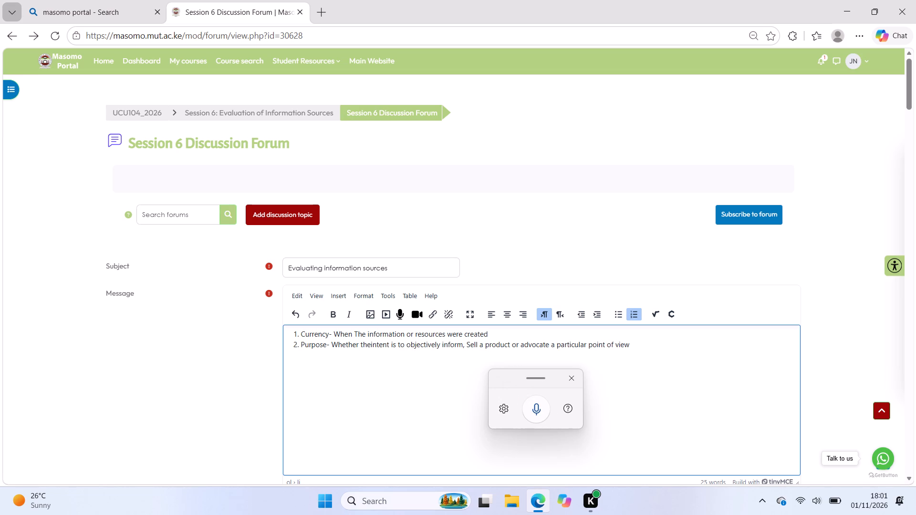
pyautogui.click(369, 346)
pyautogui.press('Right')
pyautogui.press('space')
pyautogui.click(475, 345)
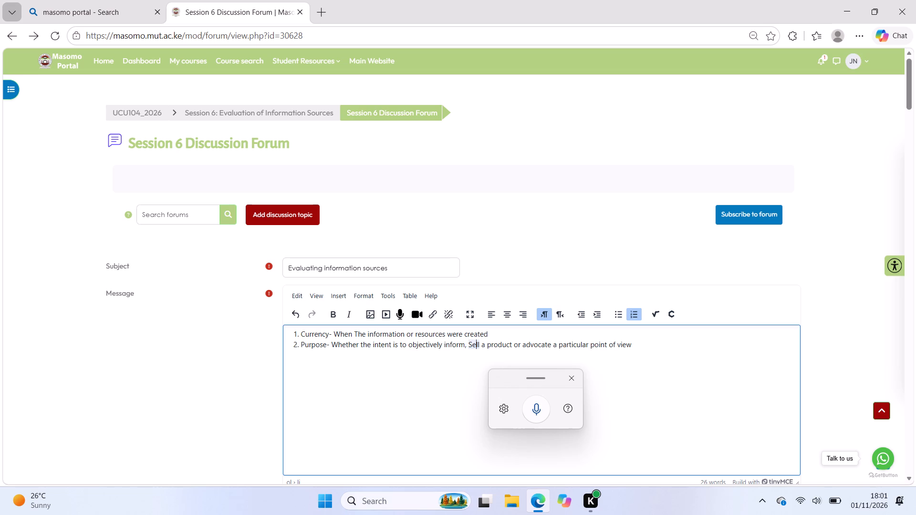
pyautogui.click(480, 399)
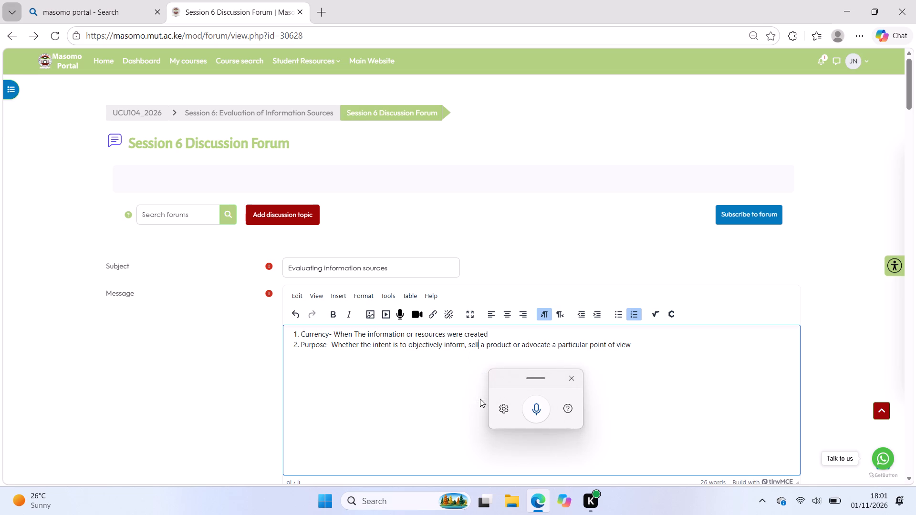
# Add list item 3 reading "Objectivity- How impartial The resource is," below the Purpose item.
pyautogui.click(640, 345)
pyautogui.press('Return')
pyautogui.hotkey('shift', 'o')
pyautogui.write('bjectivity')
pyautogui.write('-')
pyautogui.press('space')
pyautogui.click(546, 409)
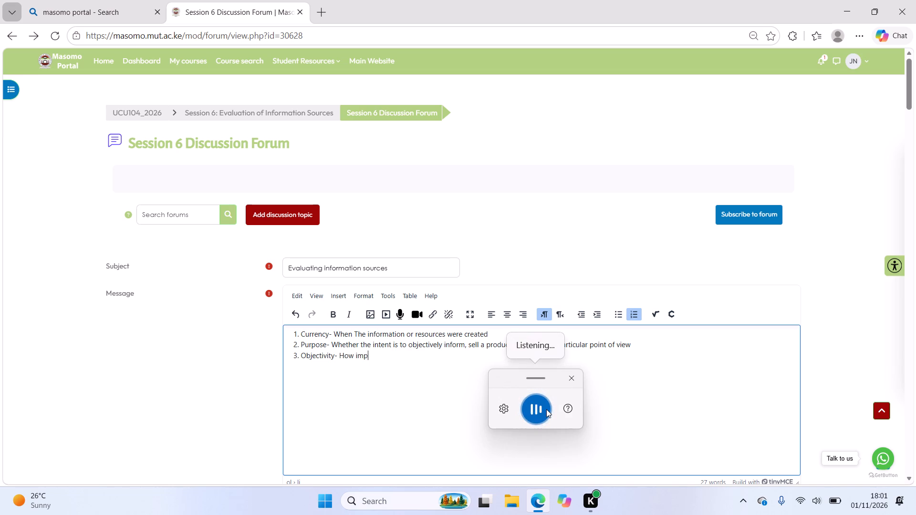
pyautogui.write('arti')
pyautogui.write('al')
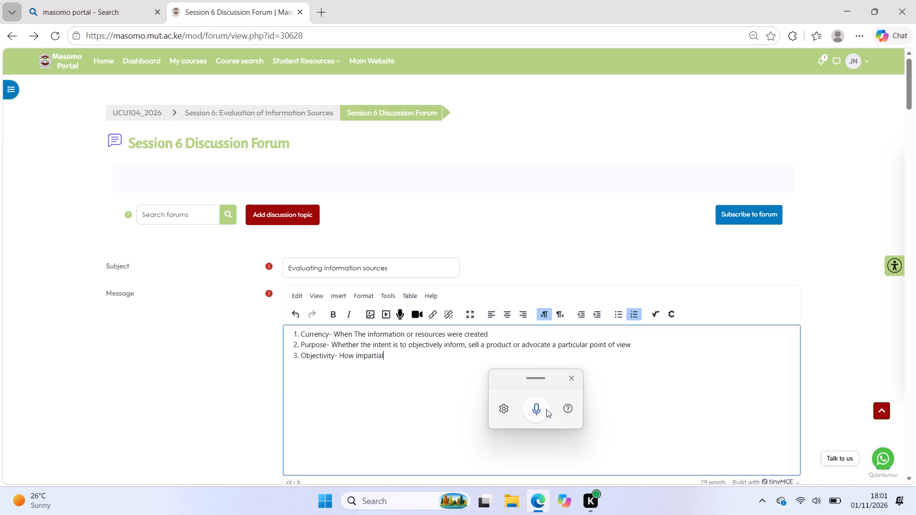
pyautogui.press('space')
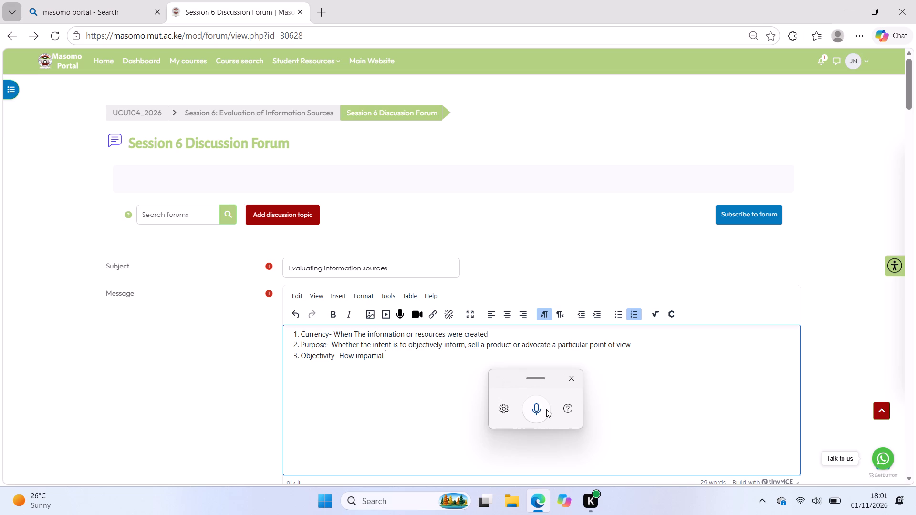
pyautogui.click(546, 409)
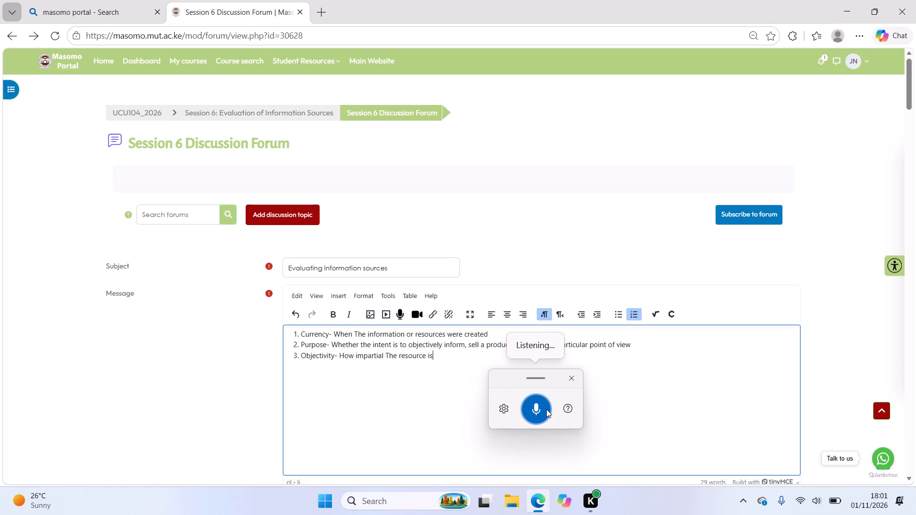
pyautogui.write(',')
pyautogui.press('space')
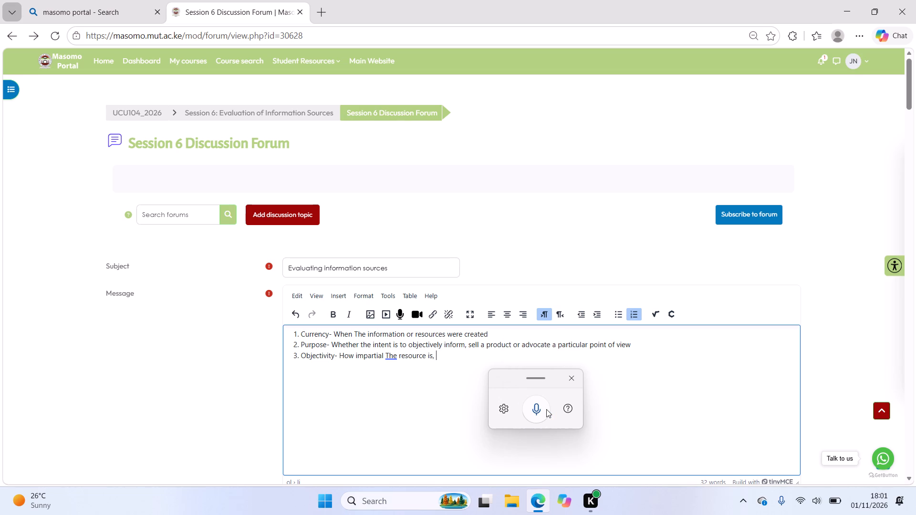
# Extend item 3 by dictating "Can you detect any bias, Does it attempt to appeal to your emotions through the use of emotive language".
pyautogui.click(546, 409)
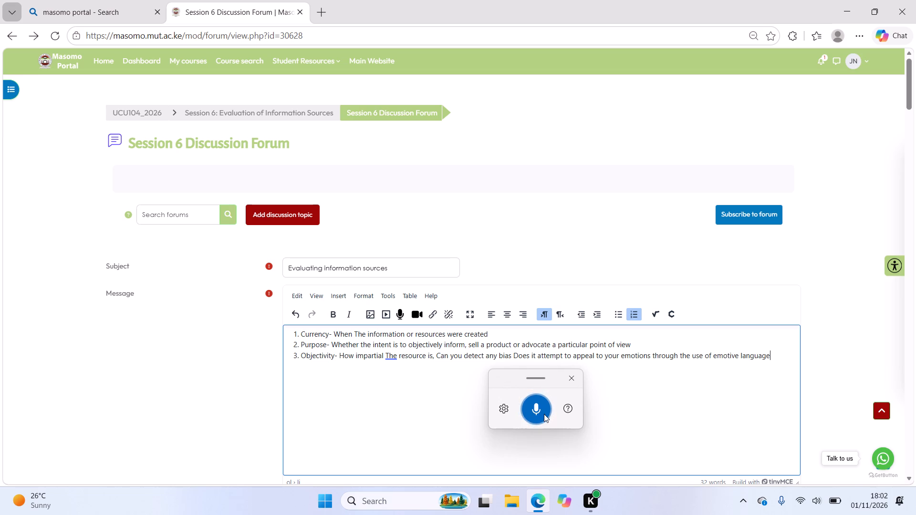
pyautogui.click(511, 356)
pyautogui.press(',')
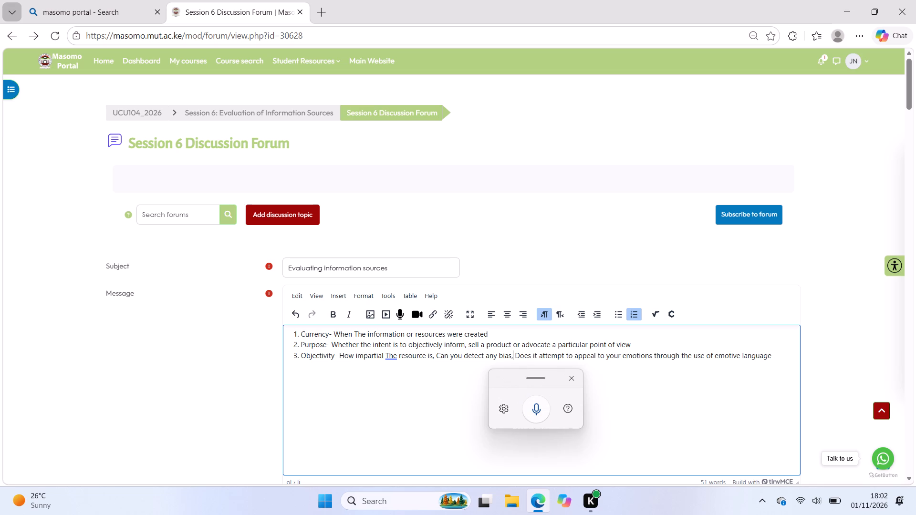
# Correct the capitalized "The" before "resource" in list item 3 to lowercase "the".
pyautogui.click(386, 360)
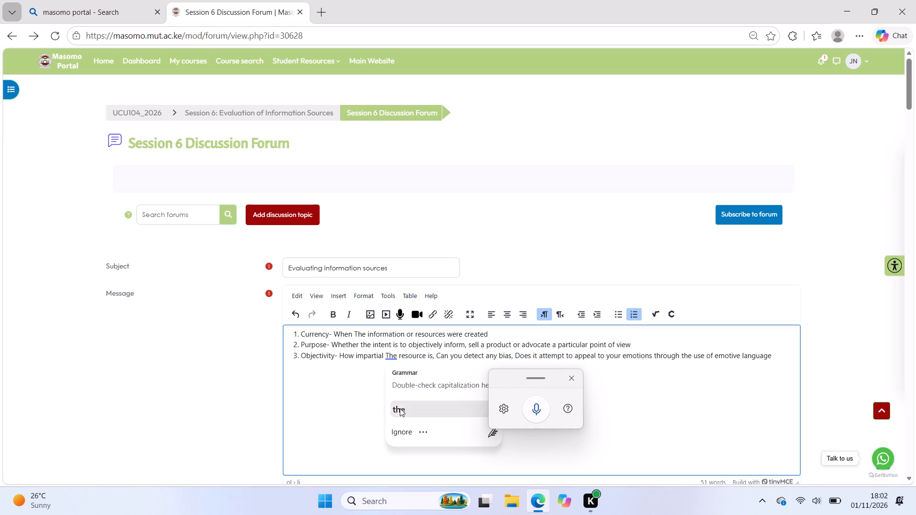
pyautogui.click(400, 408)
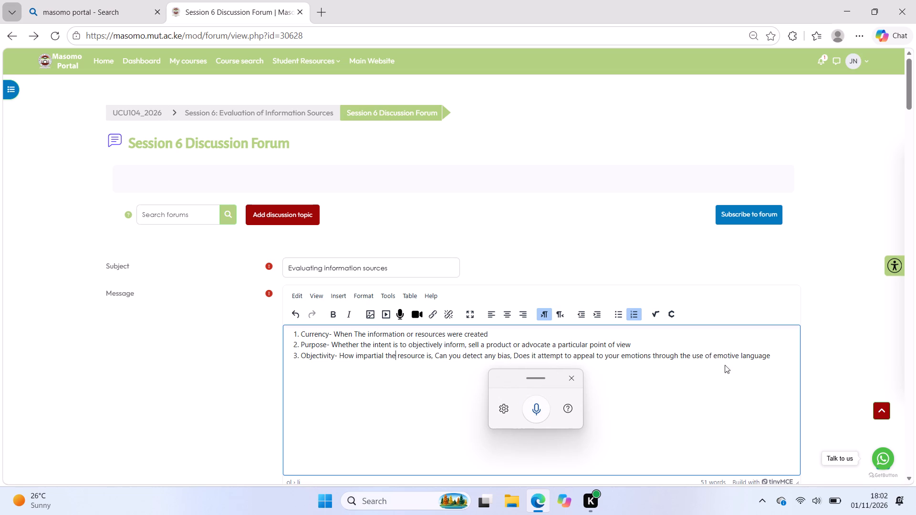
# Add list item 4 reading "Reliability- Trust the information provided, can you verify the facts presented, look for a reference list or links to verifying information".
pyautogui.click(772, 356)
pyautogui.press('Return')
pyautogui.write('Re')
pyautogui.write('liability')
pyautogui.write('-')
pyautogui.press('space')
pyautogui.click(533, 403)
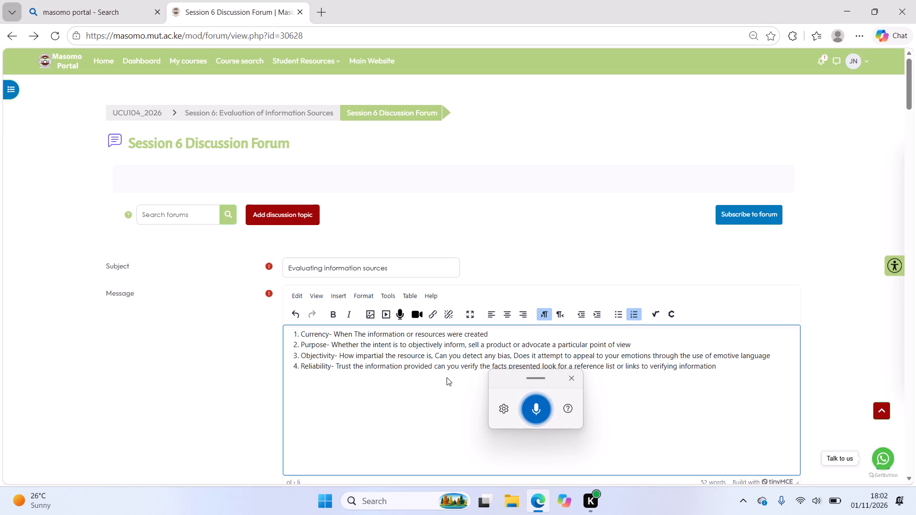
pyautogui.click(432, 364)
pyautogui.press(',')
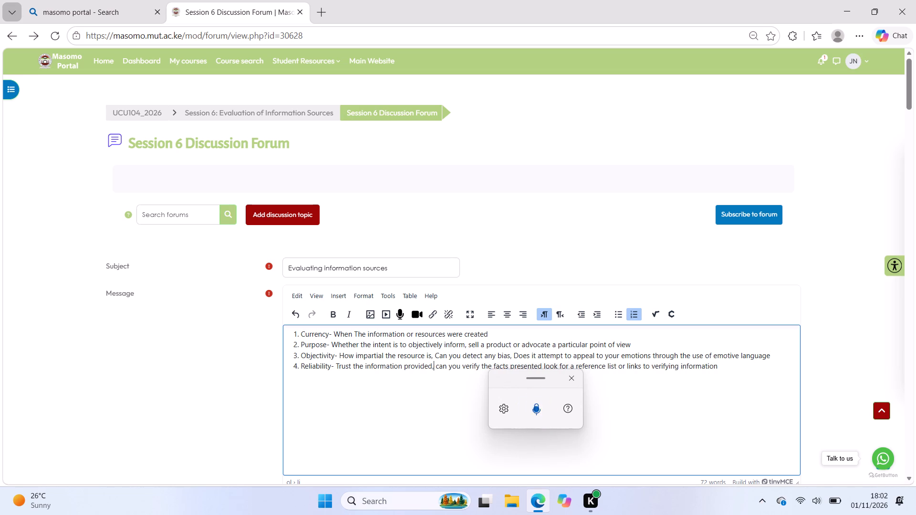
pyautogui.click(541, 365)
pyautogui.press(',')
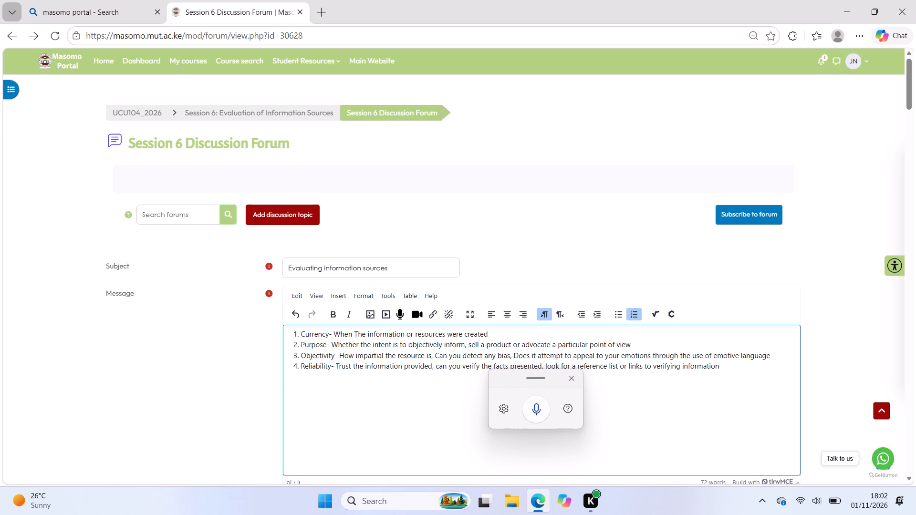
# Add list item 5 "Authority-" and dictate "Refers to person responsible for providing information" after it.
pyautogui.click(725, 371)
pyautogui.press('Return')
pyautogui.write('Auth')
pyautogui.write('ority')
pyautogui.write('-')
pyautogui.press('space')
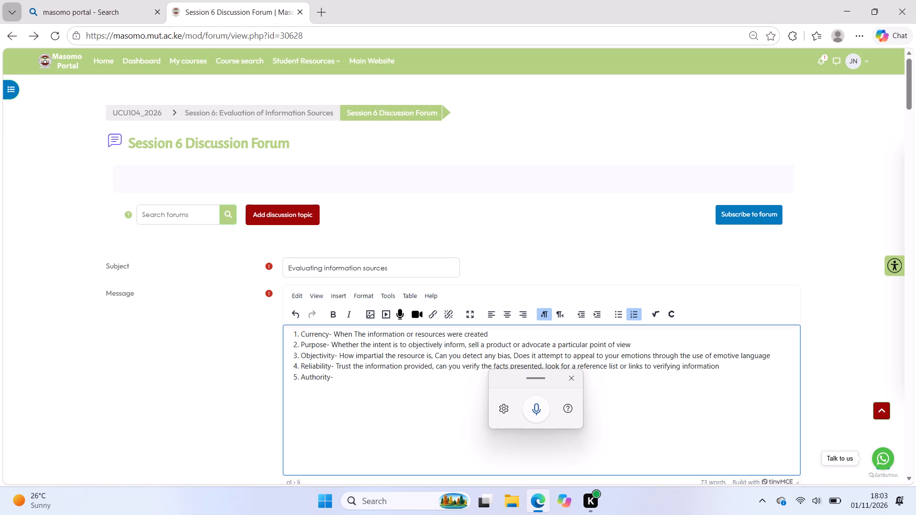
pyautogui.click(725, 371)
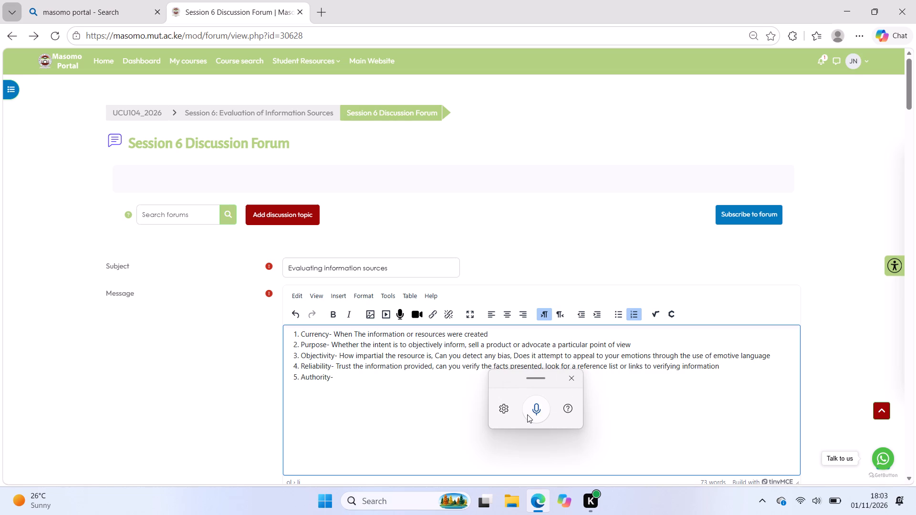
pyautogui.click(527, 414)
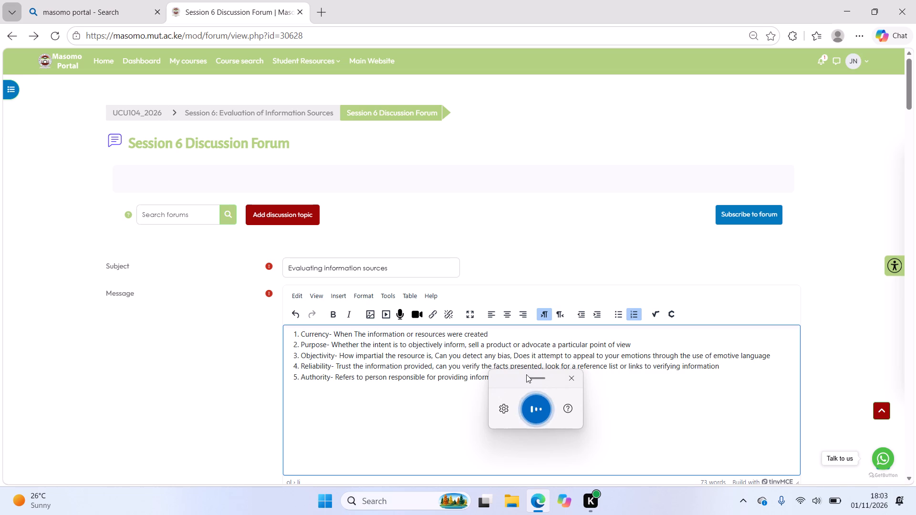
pyautogui.moveTo(527, 377); pyautogui.dragTo(525, 398)
pyautogui.click(525, 398)
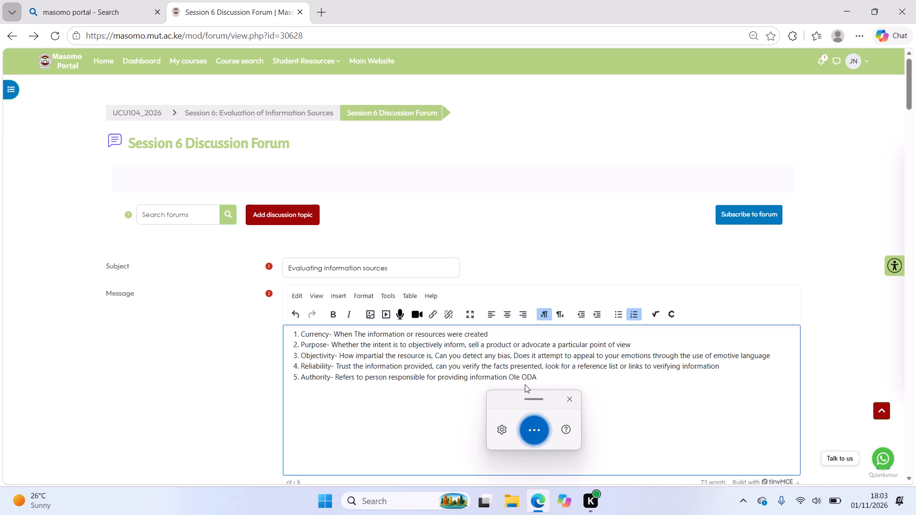
# Replace the stray "Ole ODA" at the end of list item 5 with a full stop and "Who is the author".
pyautogui.press('BackSpace')
pyautogui.press('BackSpace')
pyautogui.press('BackSpace')
pyautogui.press('BackSpace')
pyautogui.press('BackSpace')
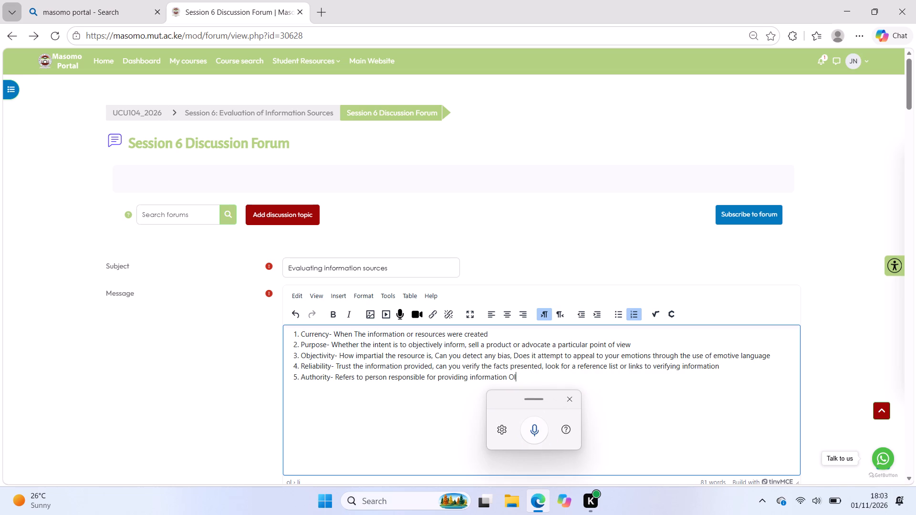
pyautogui.press('BackSpace')
pyautogui.press('BackSpace')
pyautogui.press('BackSpace')
pyautogui.write('.')
pyautogui.press('space')
pyautogui.hotkey('shift', 'w')
pyautogui.write('ho is the author')
# Post the "Evaluating information sources" discussion topic to the forum.
pyautogui.scroll(-3, 729, 307)
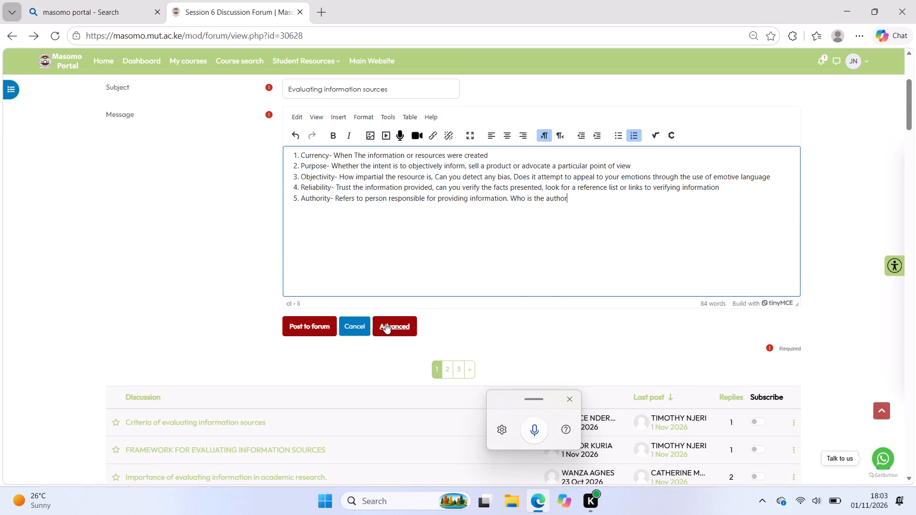
pyautogui.doubleClick(327, 322)
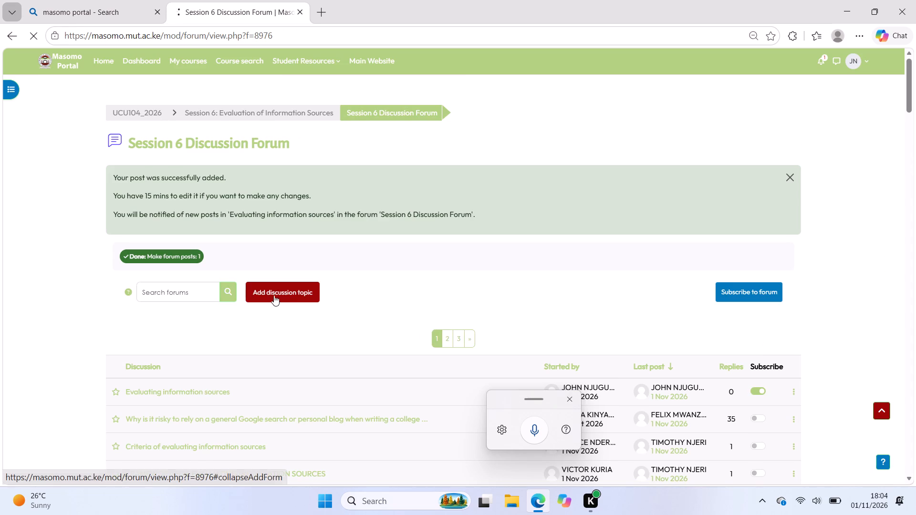
# Open the posted "Evaluating information sources" discussion to review it, and return to the forum's discussion list.
pyautogui.scroll(-2, 603, 338)
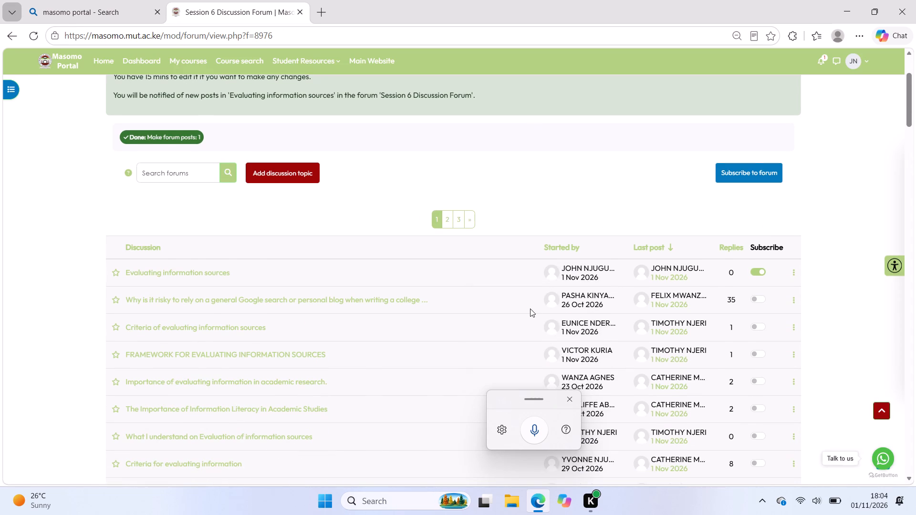
pyautogui.doubleClick(207, 270)
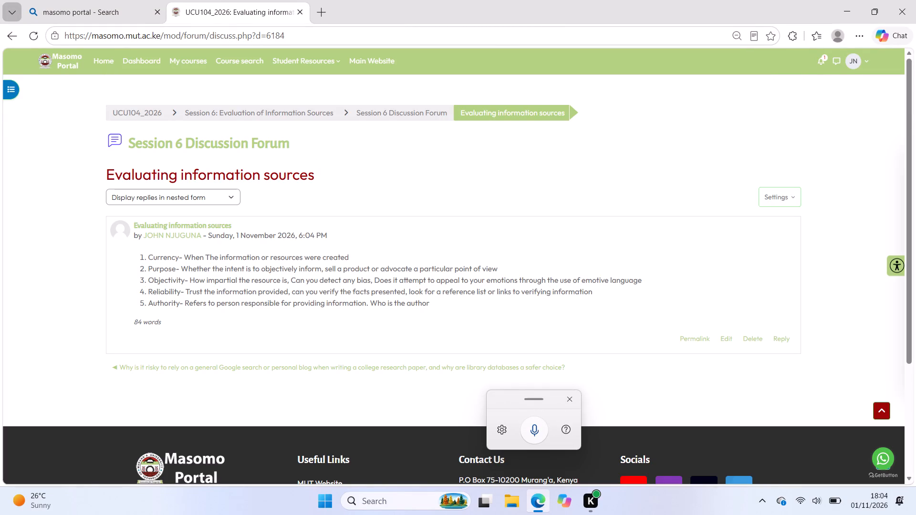
pyautogui.click(17, 29)
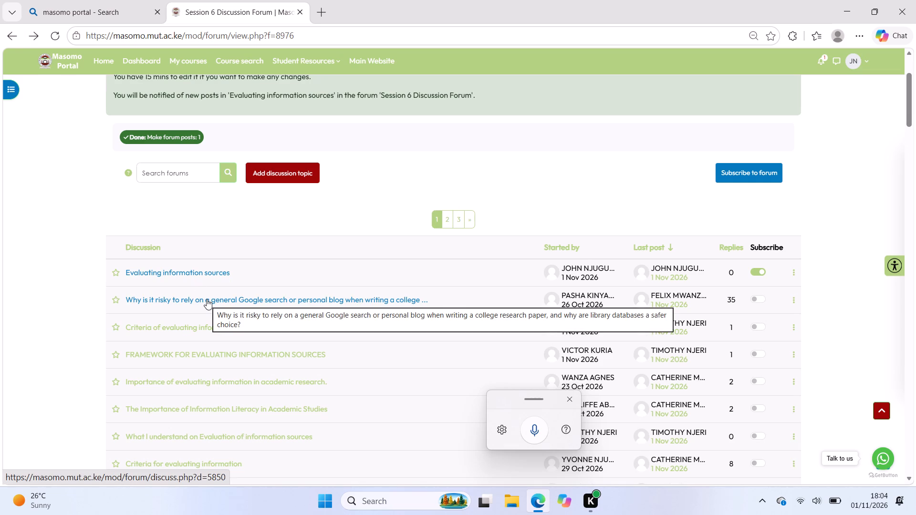
# Read the discussion on why relying on a general Google search or personal blog is risky, including its replies.
pyautogui.doubleClick(207, 299)
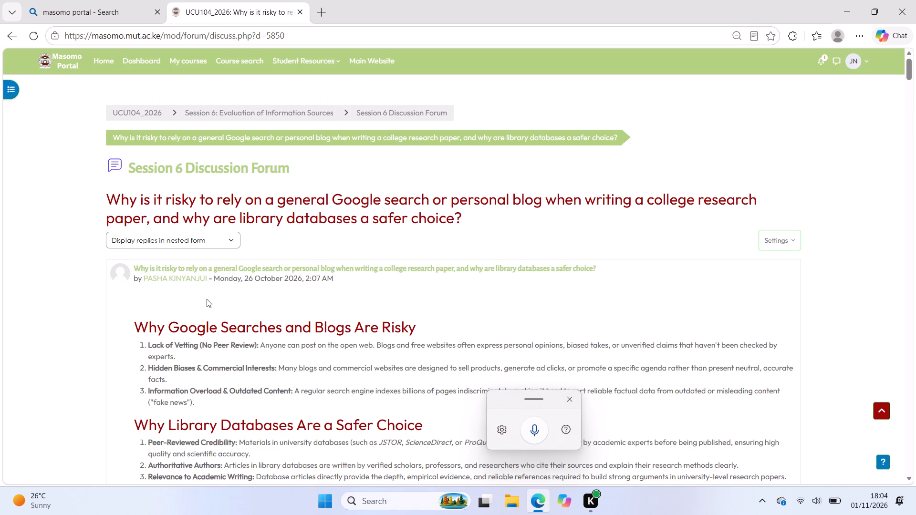
pyautogui.scroll(-2, 205, 307)
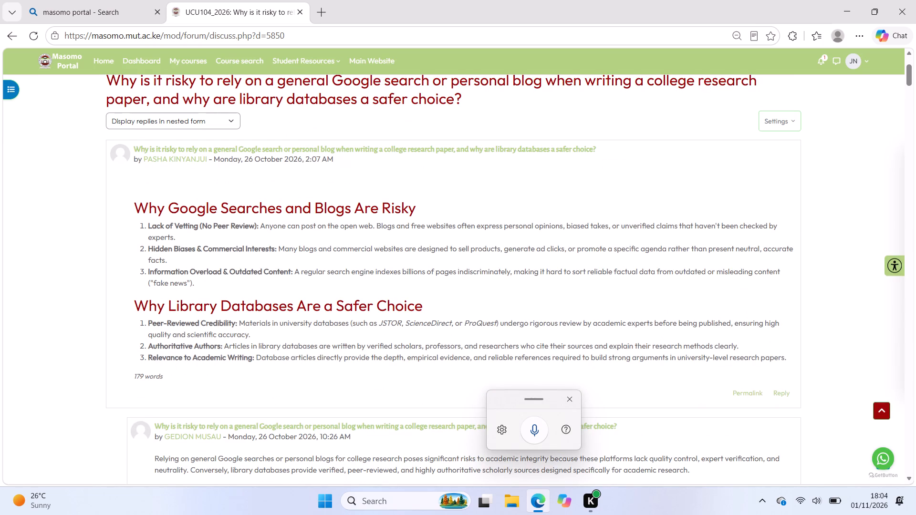
pyautogui.scroll(-11, 228, 293)
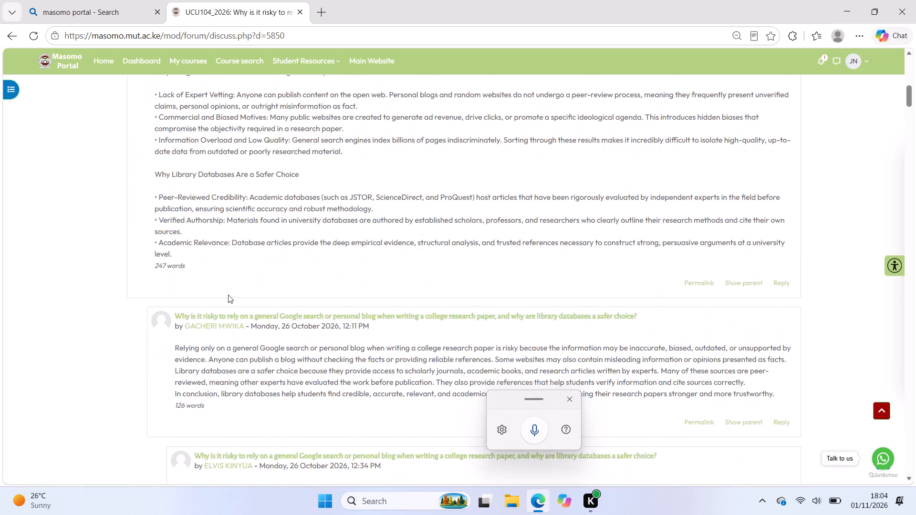
pyautogui.scroll(-17, 228, 295)
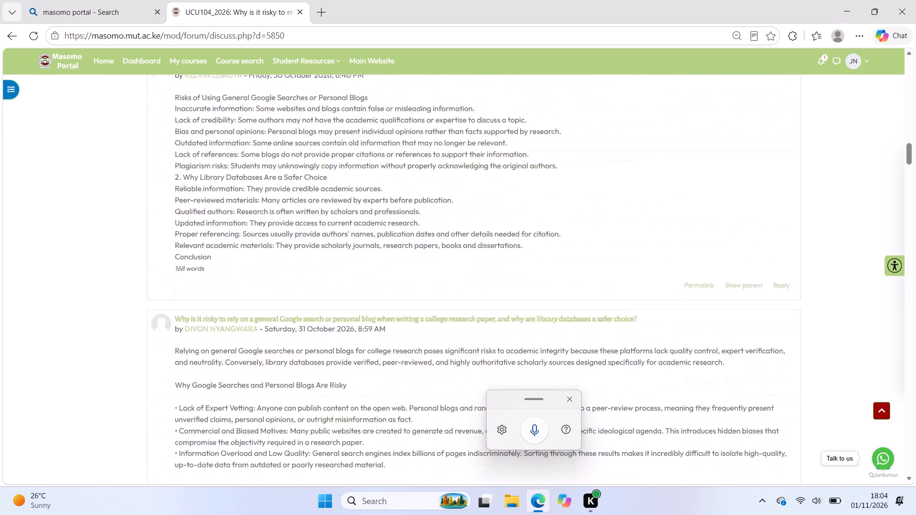
pyautogui.scroll(-15, 228, 295)
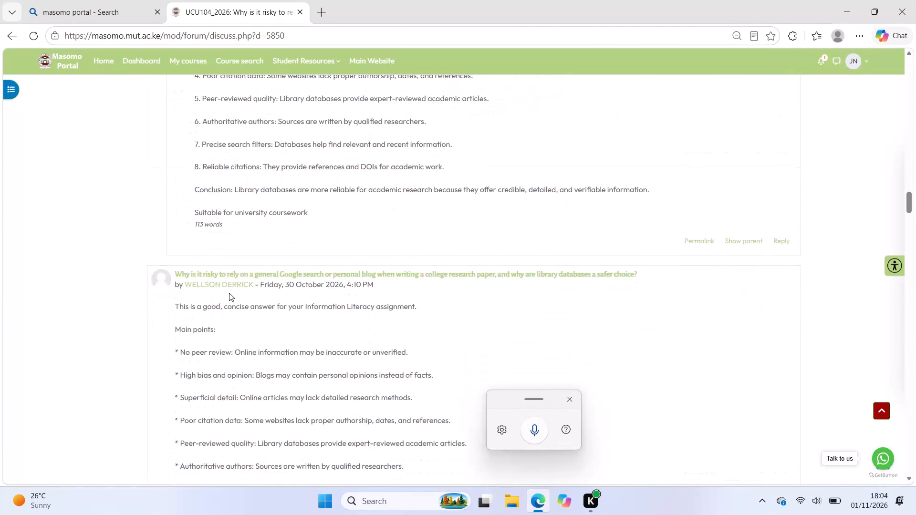
pyautogui.scroll(-1, 229, 293)
pyautogui.scroll(12, 229, 293)
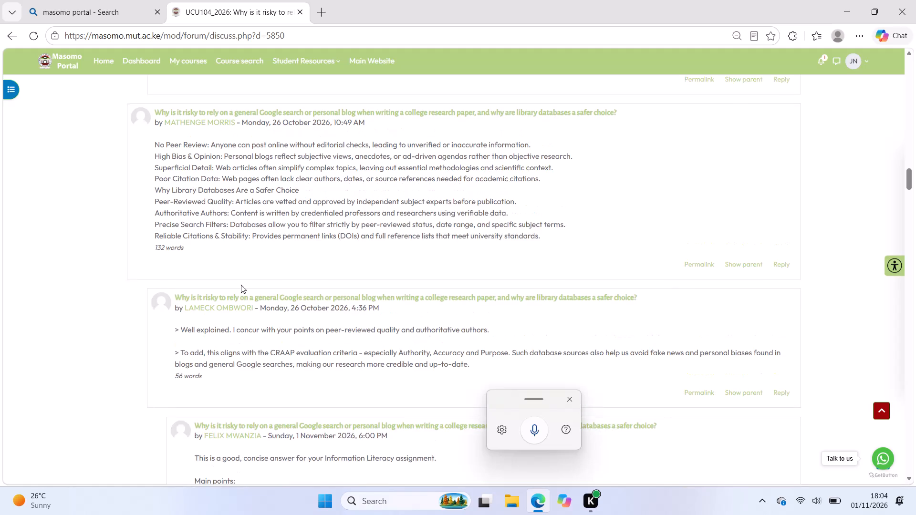
pyautogui.scroll(15, 241, 285)
pyautogui.scroll(12, 249, 286)
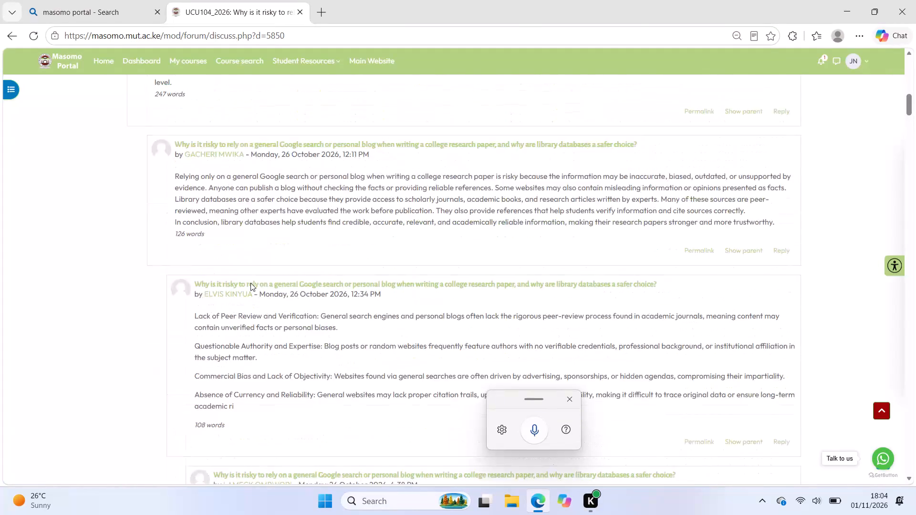
pyautogui.scroll(6, 250, 283)
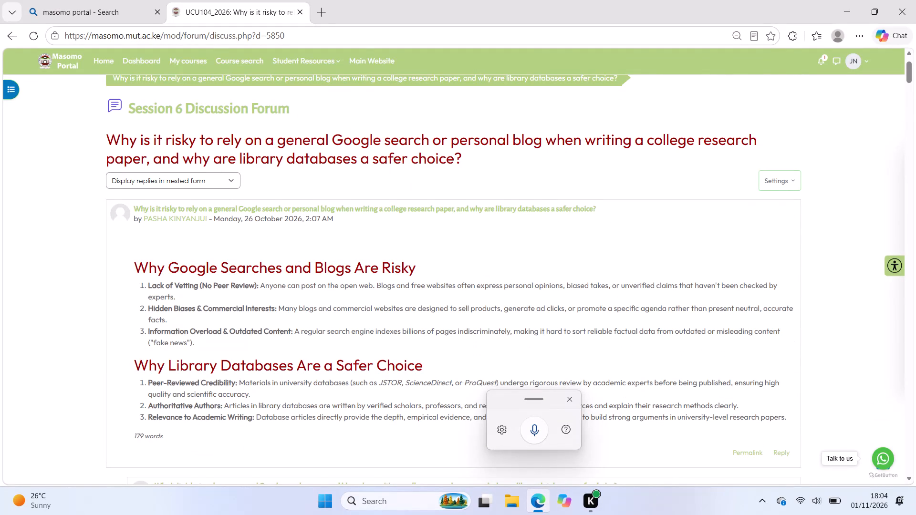
pyautogui.scroll(3, 251, 283)
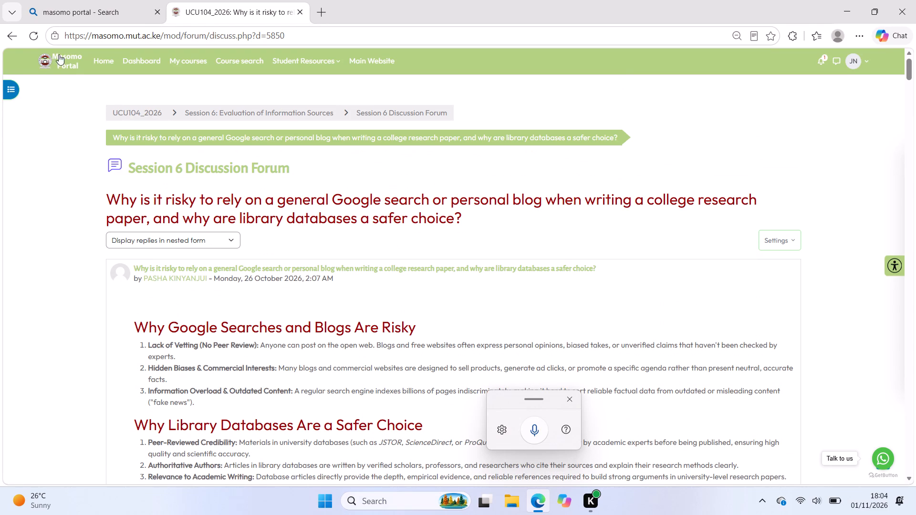
# Go back to the "Session 6: Evaluation of Information Sources" course section and check the progress of its activities.
pyautogui.doubleClick(10, 36)
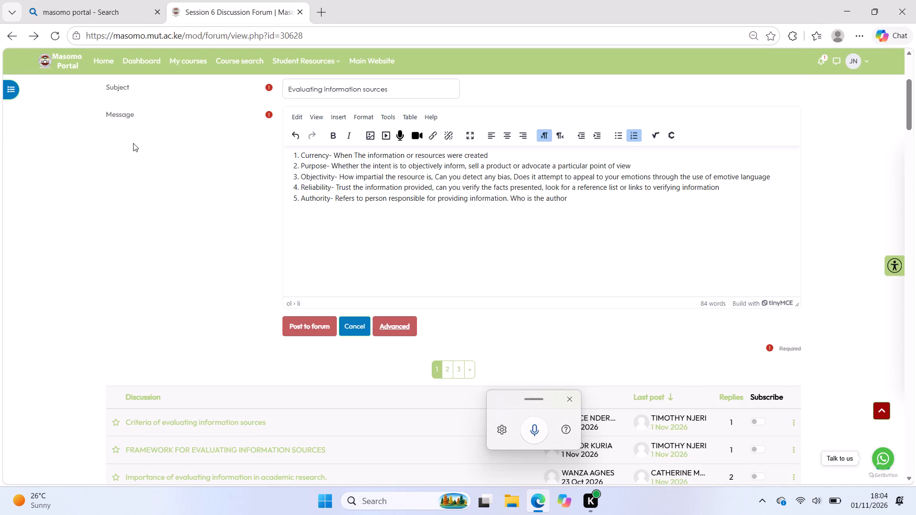
pyautogui.scroll(5, 260, 261)
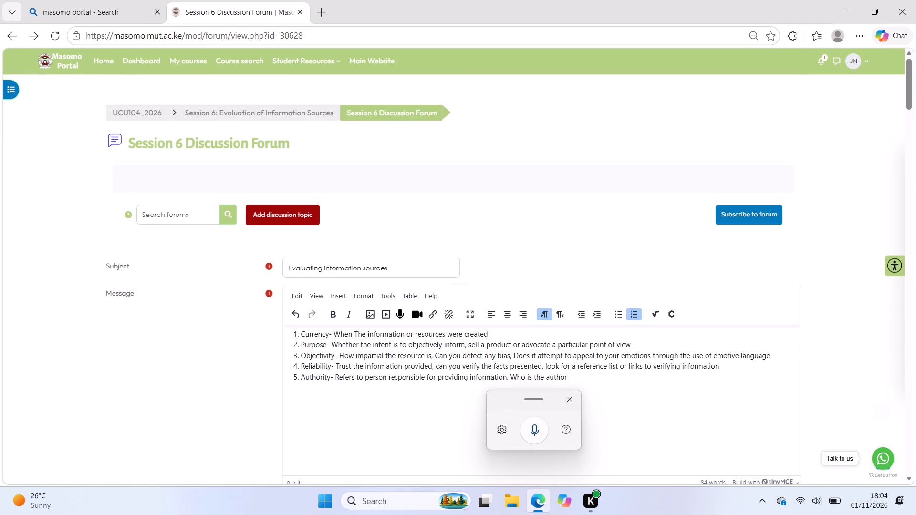
pyautogui.click(11, 31)
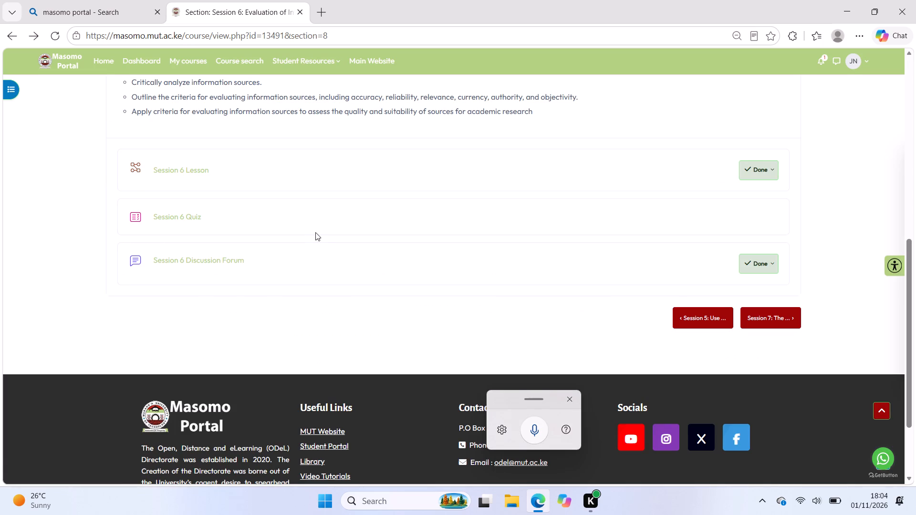
pyautogui.scroll(12, 316, 232)
pyautogui.scroll(-2, 321, 234)
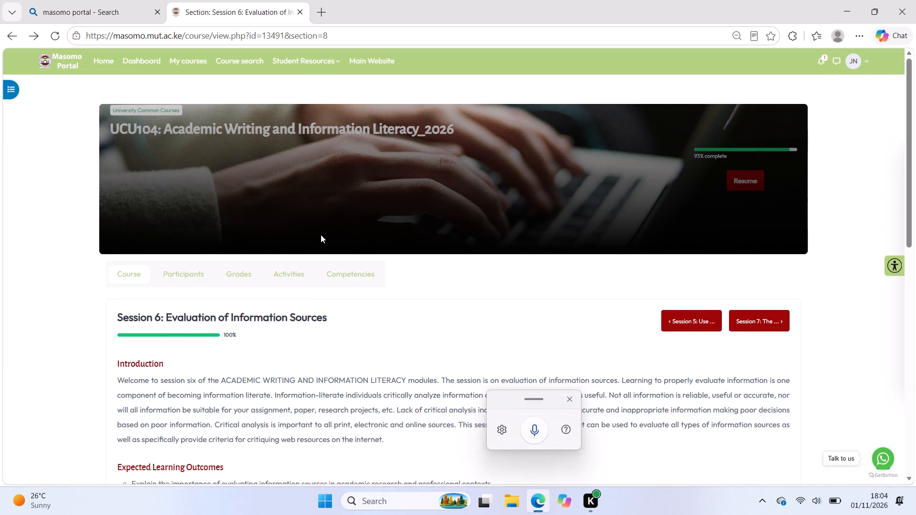
pyautogui.scroll(-5, 321, 235)
# Back out through the Session 6 Lesson pages and close the course tab, leaving the "masomo portal" search results.
pyautogui.doubleClick(13, 31)
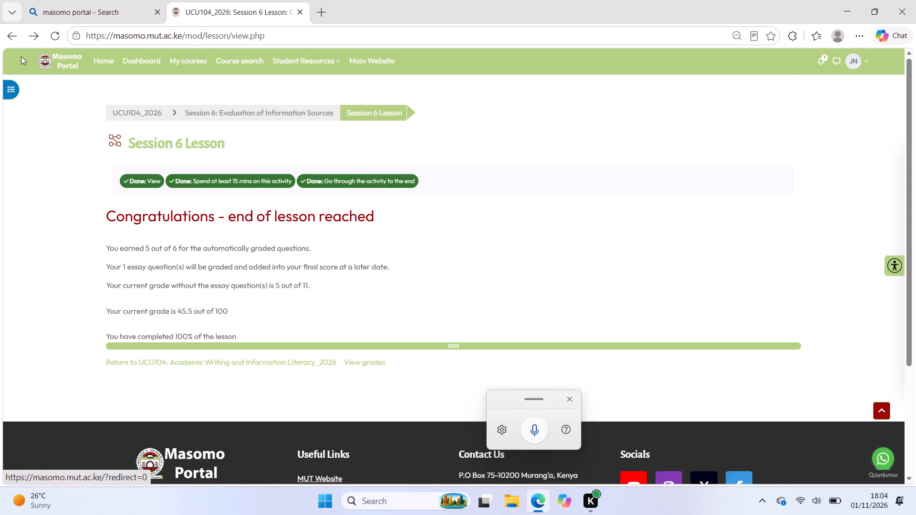
pyautogui.doubleClick(16, 41)
pyautogui.doubleClick(16, 41)
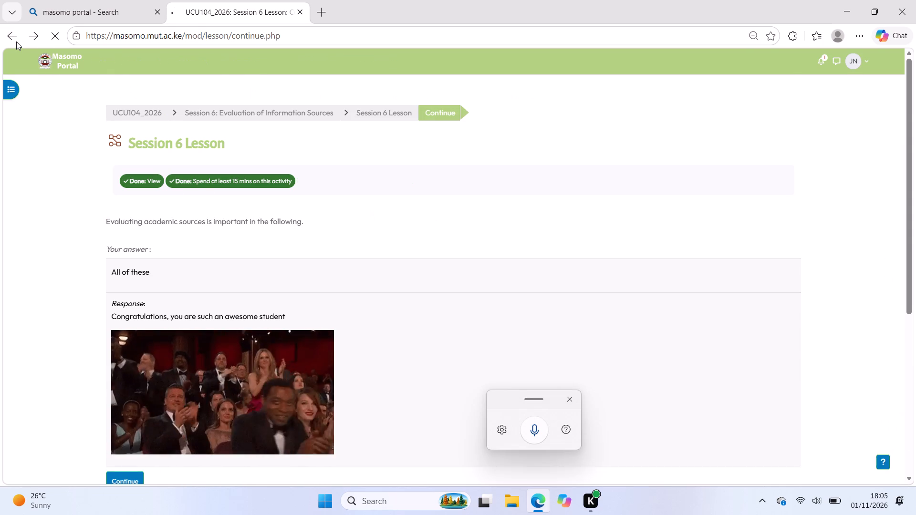
pyautogui.tripleClick(296, 11)
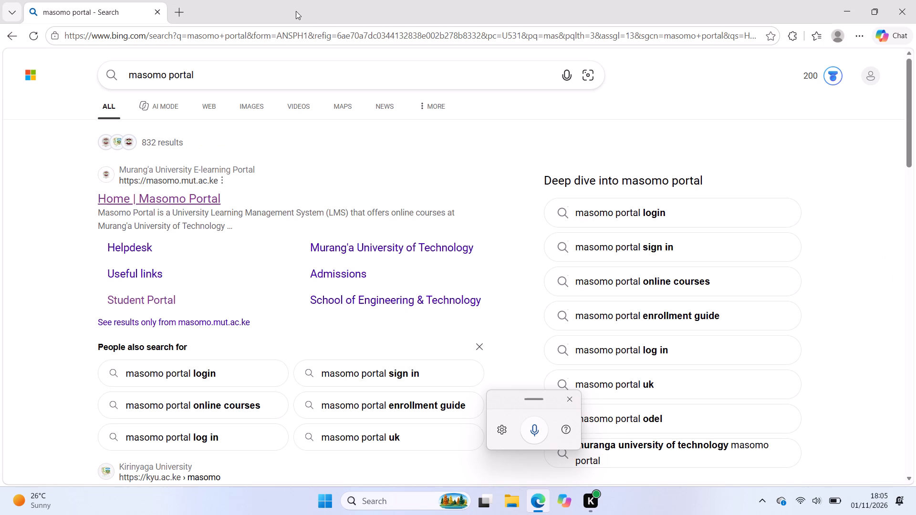
# Reopen Masomo Portal from the search results and open the "UCU104: Academic Writing and Information Literacy_2026" course from the enrolled courses.
pyautogui.click(195, 204)
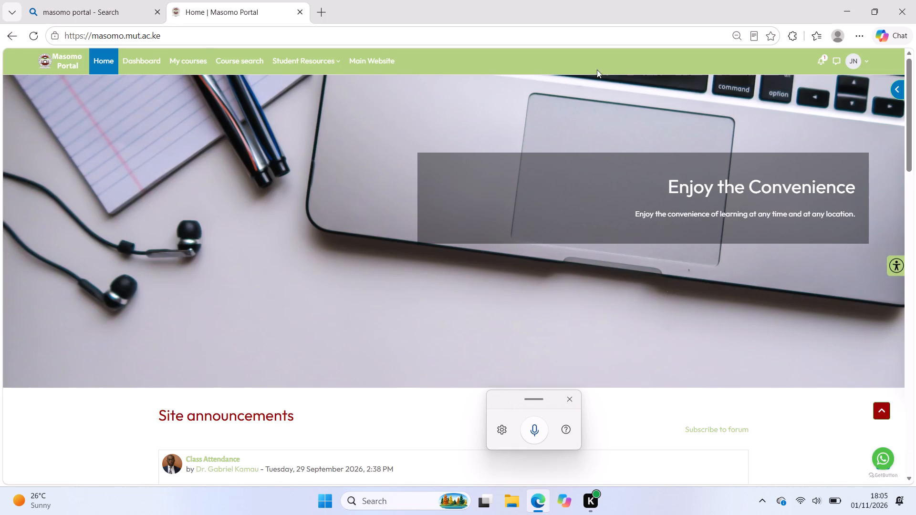
pyautogui.click(188, 70)
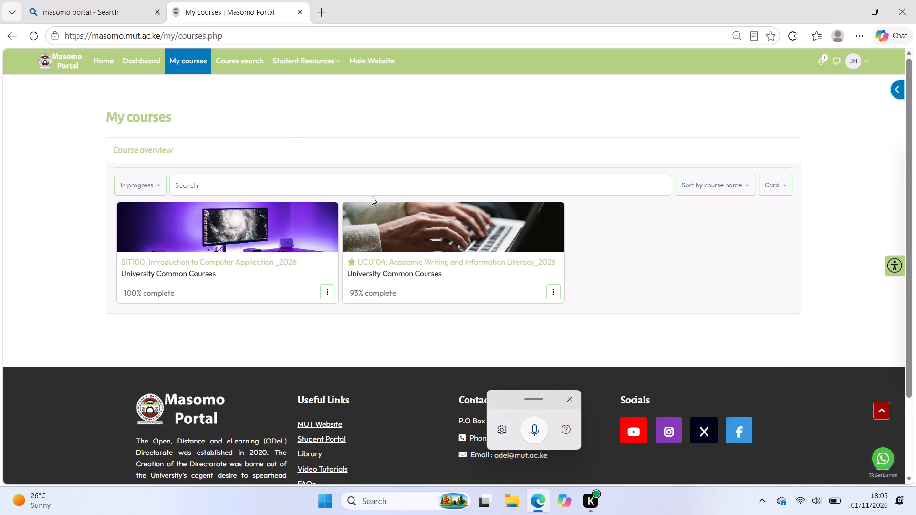
pyautogui.click(379, 216)
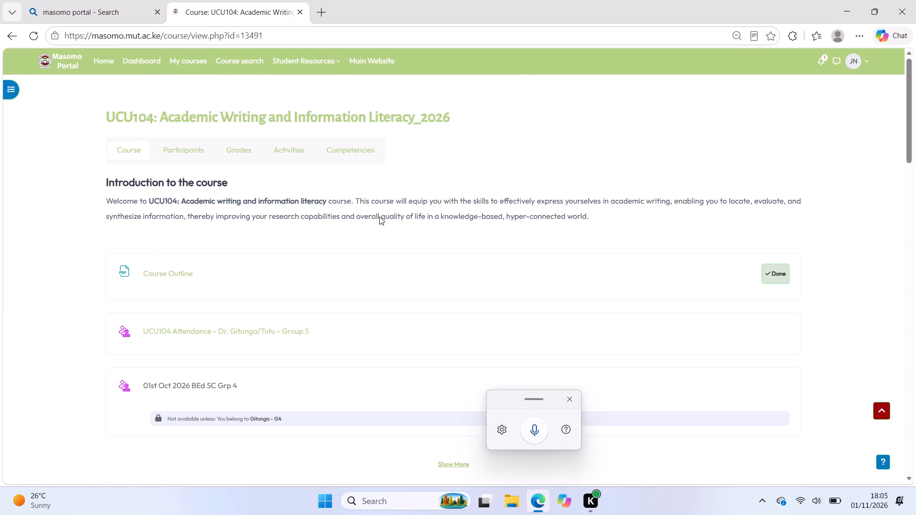